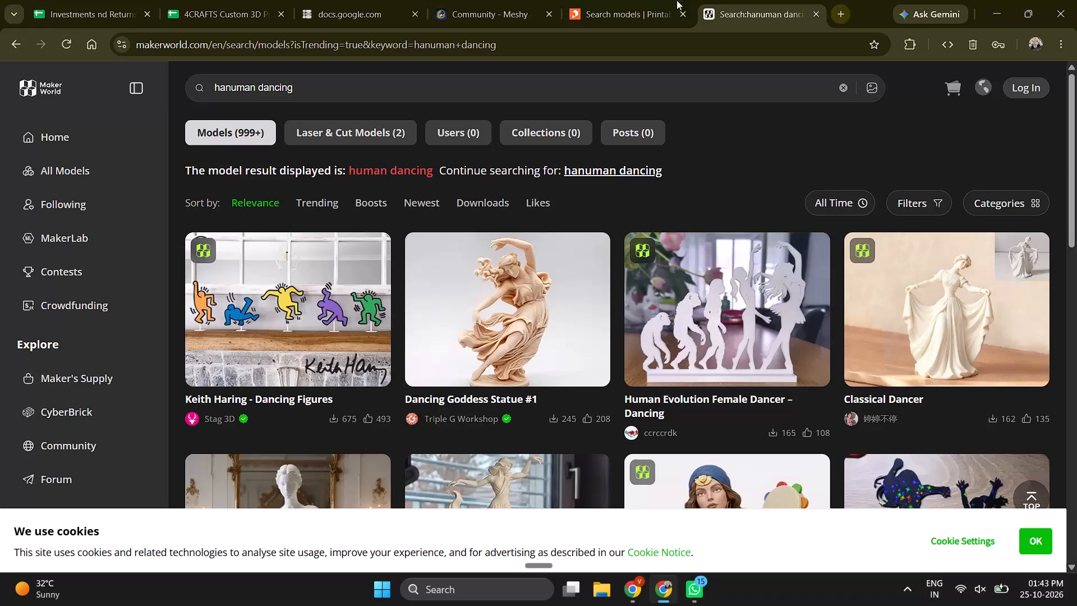
# Browse the recommended 3D models in the Meshy community feed.
pyautogui.click(643, 1)
pyautogui.click(509, 0)
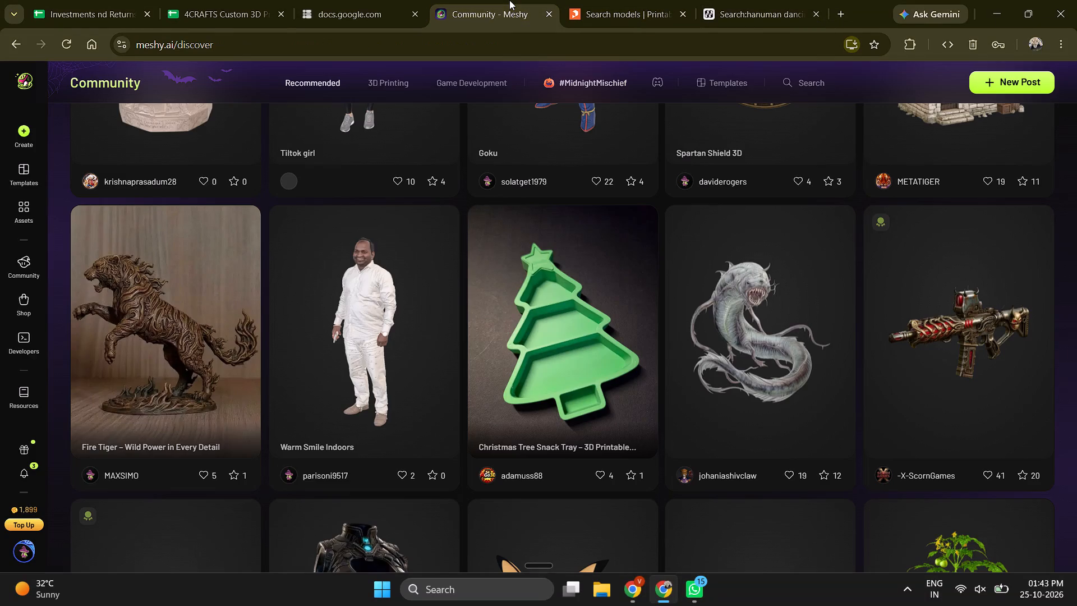
pyautogui.scroll(-2, 381, 374)
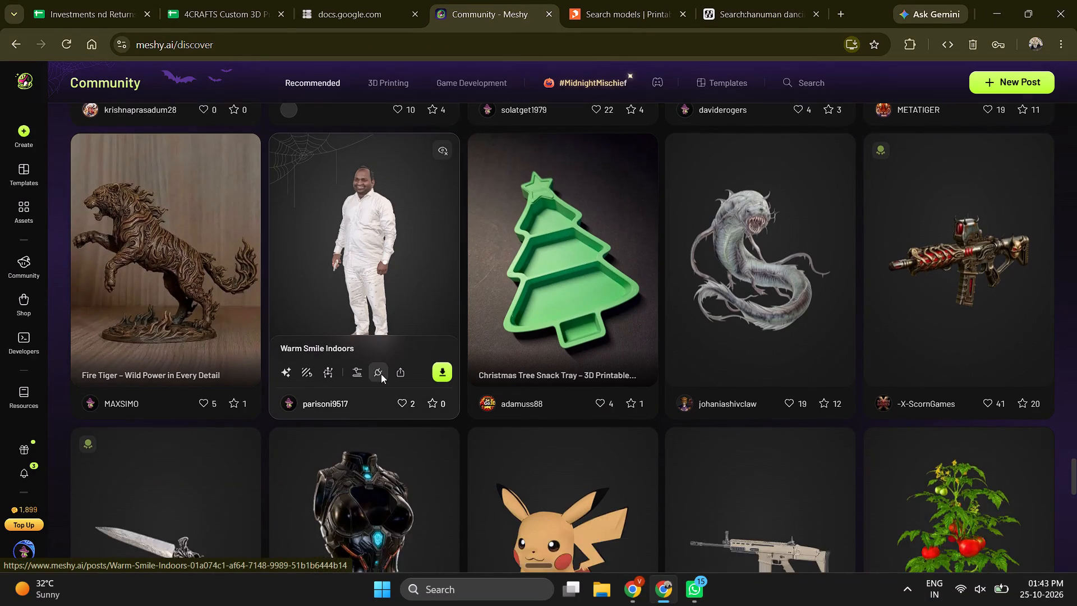
pyautogui.scroll(-3, 381, 374)
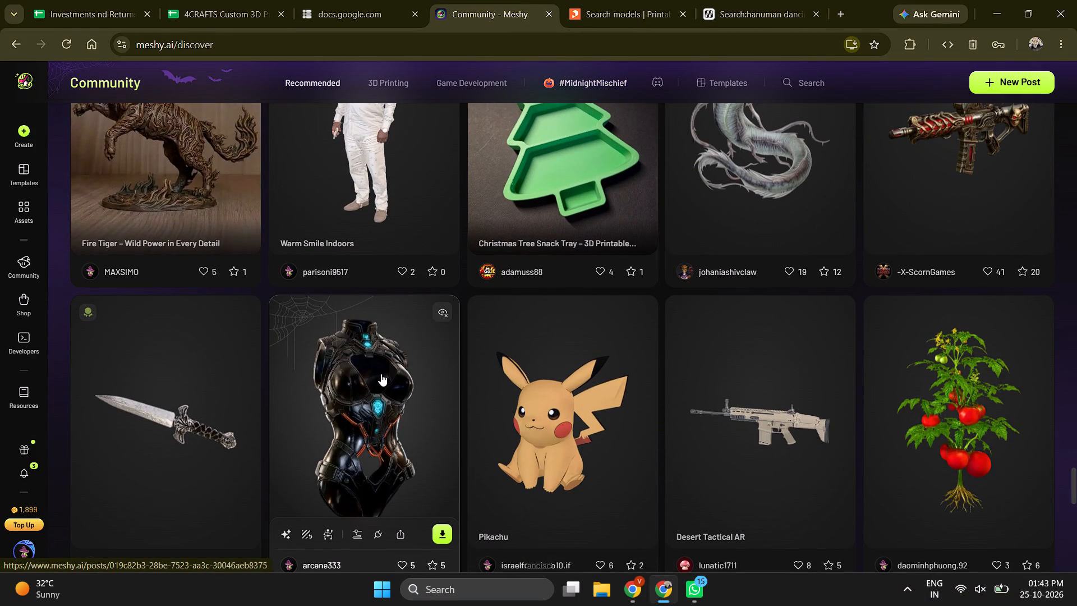
pyautogui.scroll(-3, 381, 374)
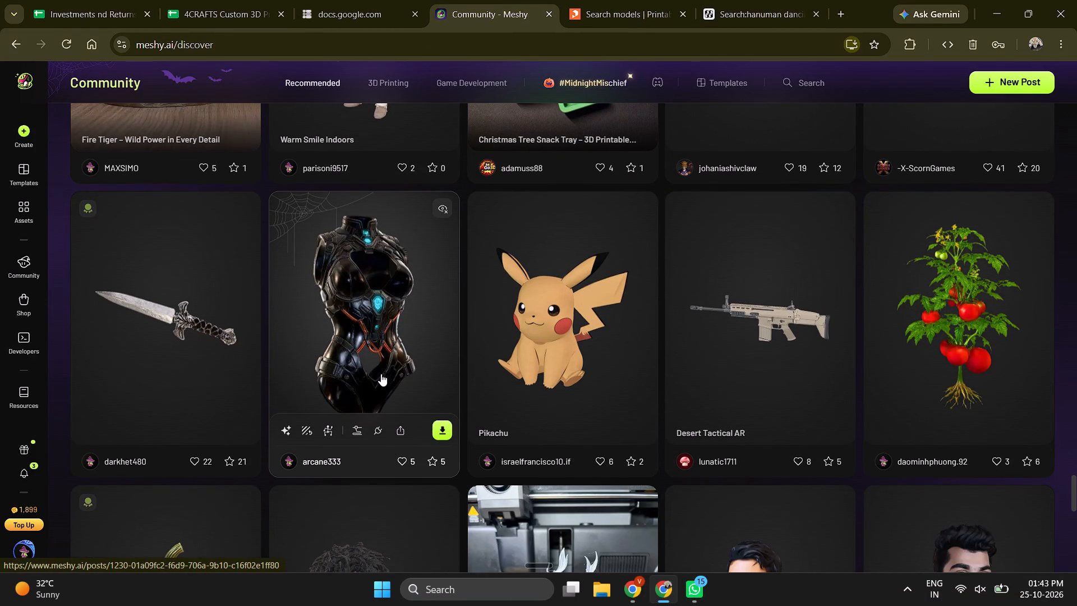
pyautogui.scroll(-4, 381, 374)
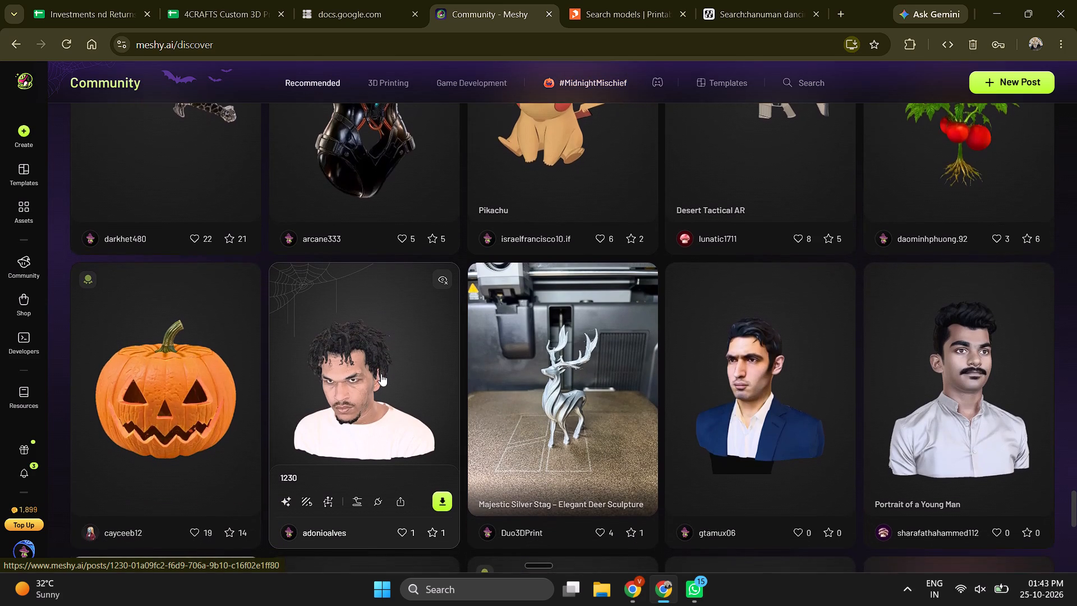
pyautogui.scroll(-4, 381, 374)
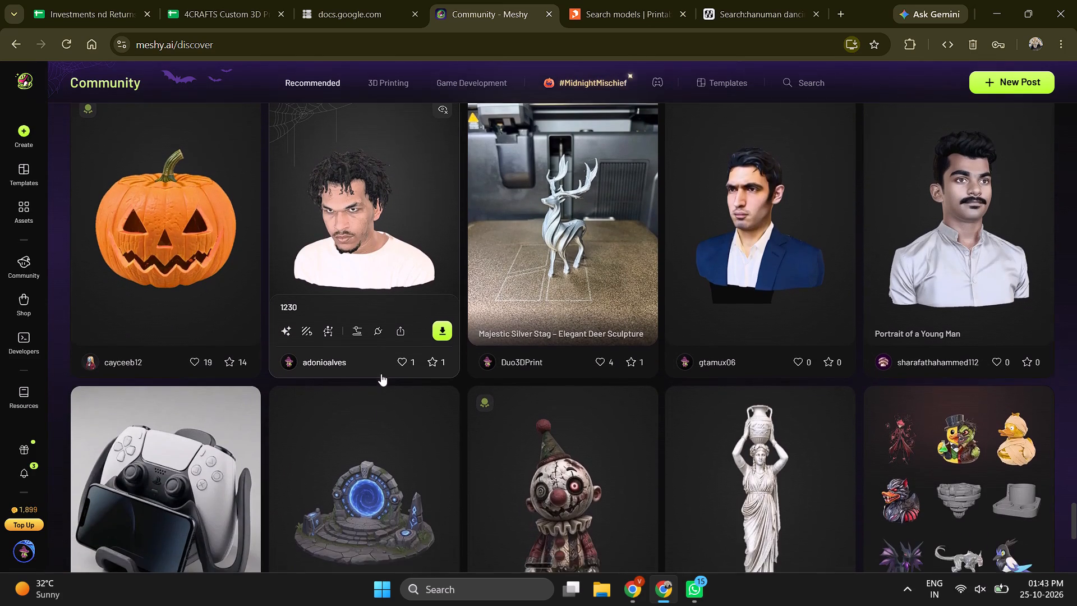
pyautogui.scroll(-6, 381, 374)
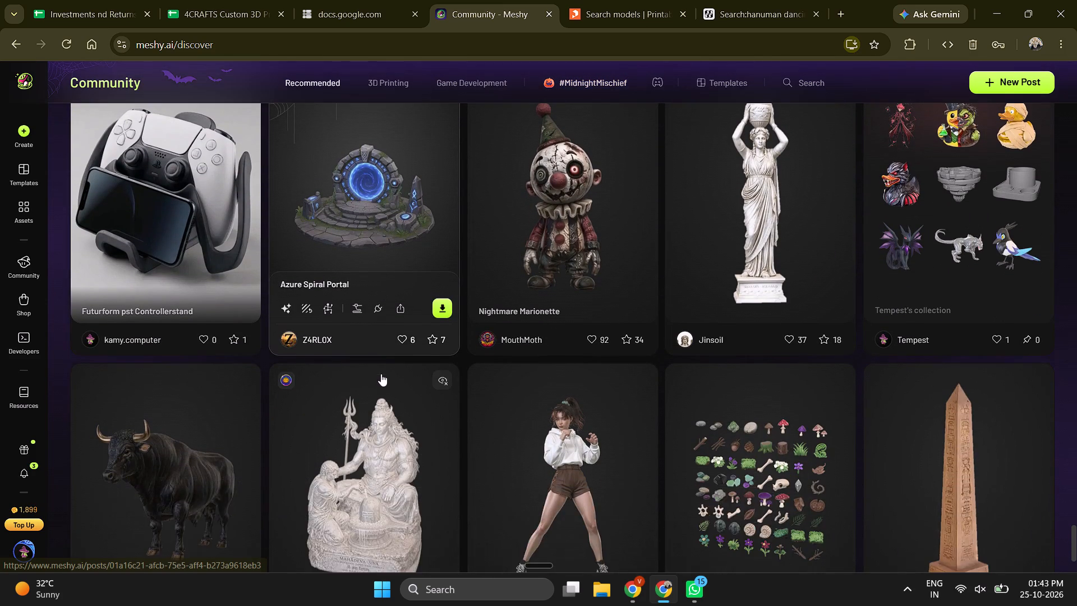
pyautogui.scroll(-4, 381, 374)
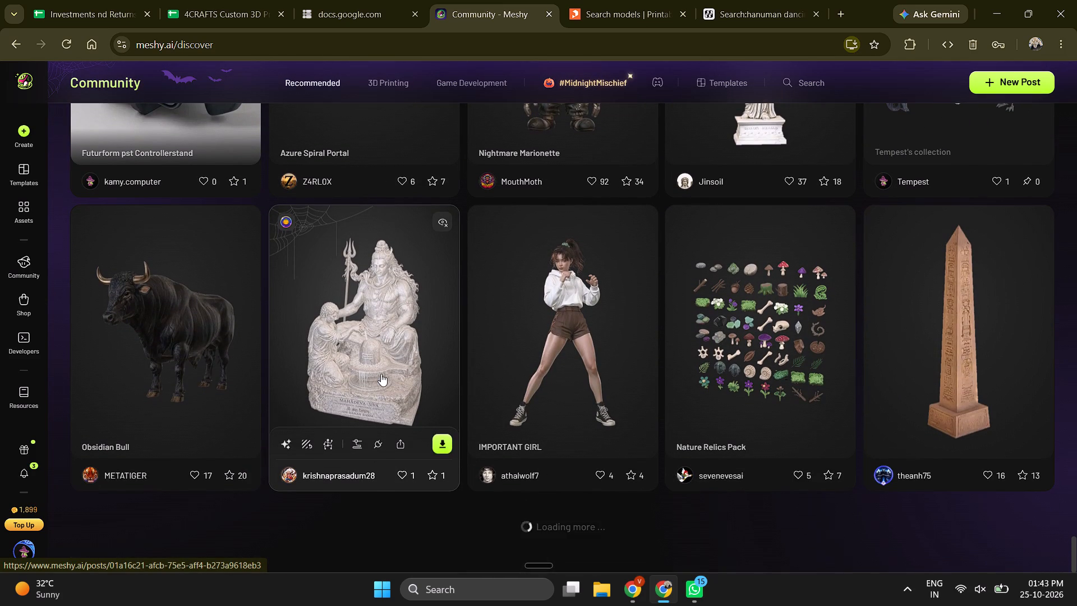
pyautogui.scroll(-6, 381, 374)
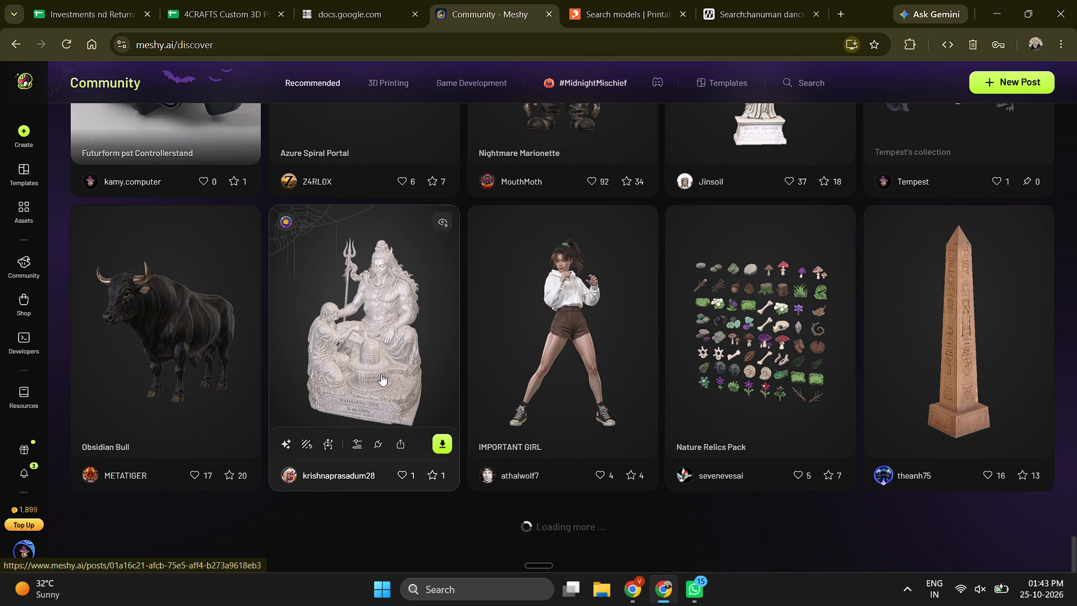
pyautogui.scroll(-5, 381, 374)
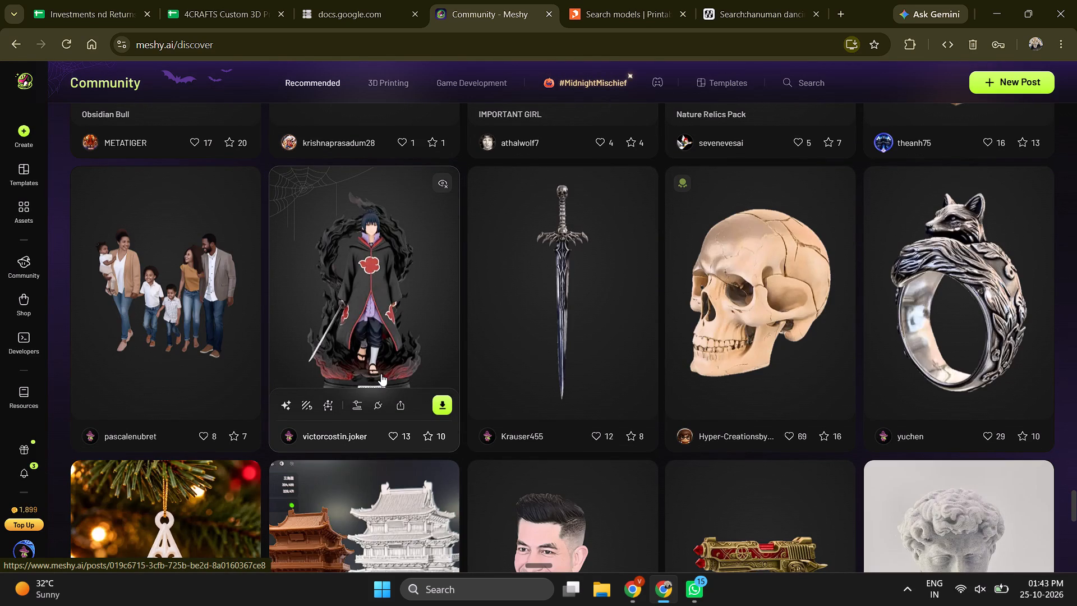
pyautogui.scroll(-2, 381, 374)
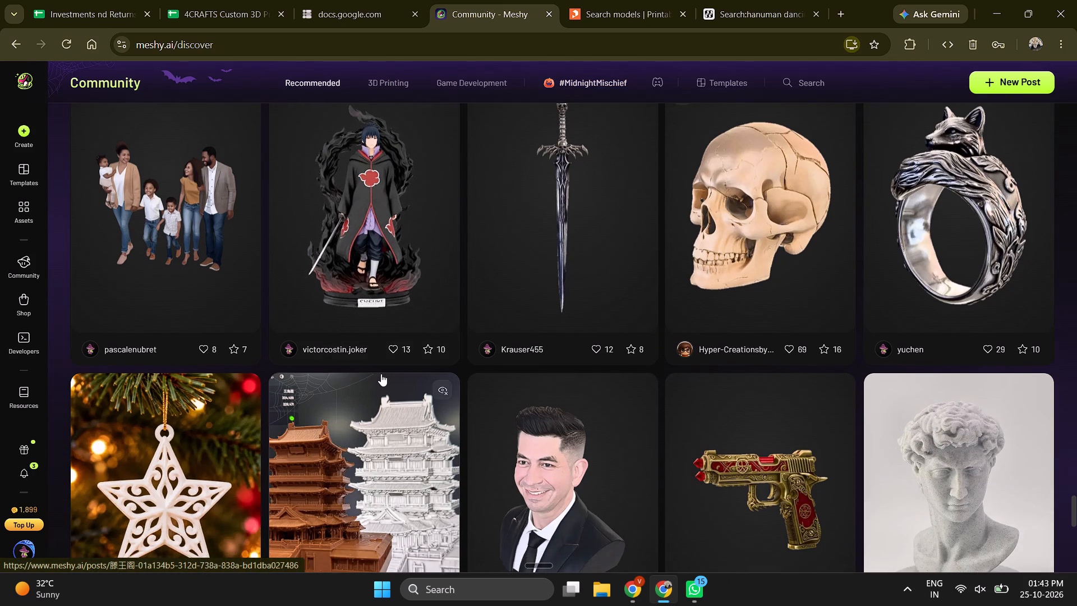
pyautogui.scroll(-6, 381, 374)
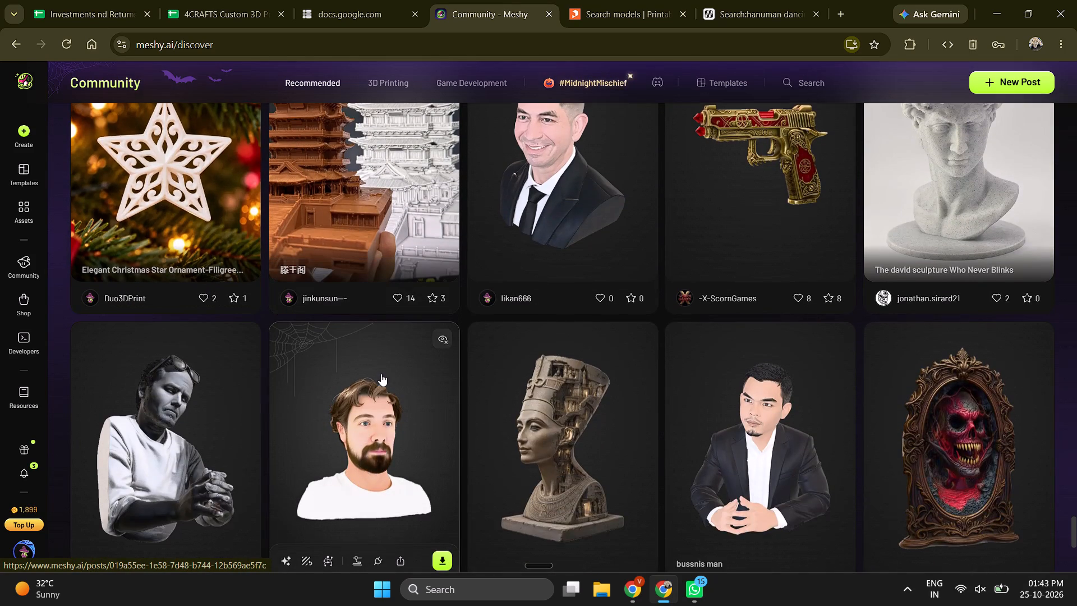
pyautogui.scroll(-4, 381, 374)
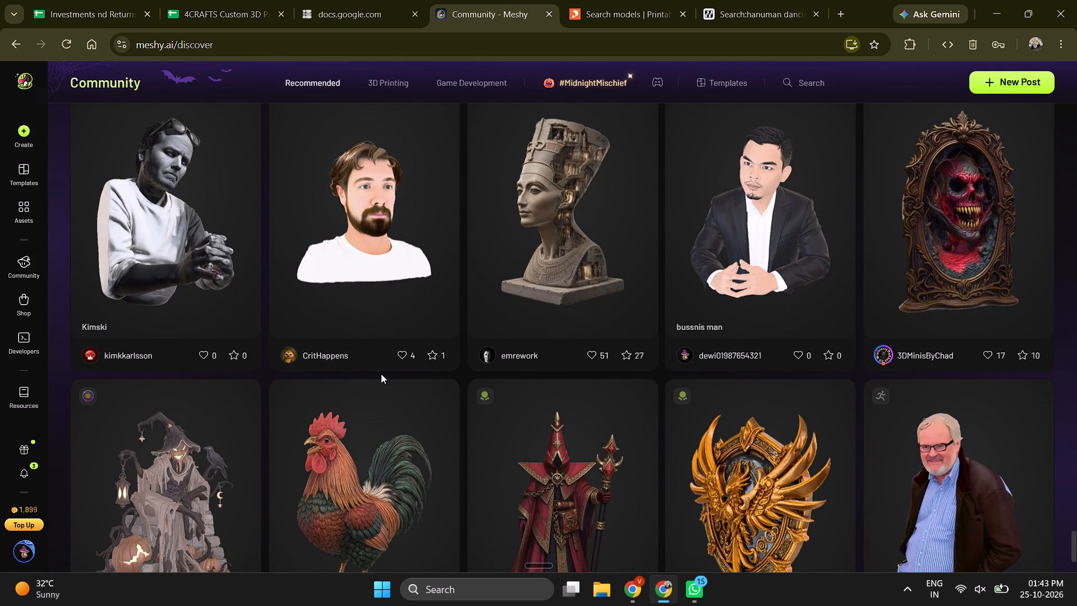
pyautogui.scroll(-5, 381, 374)
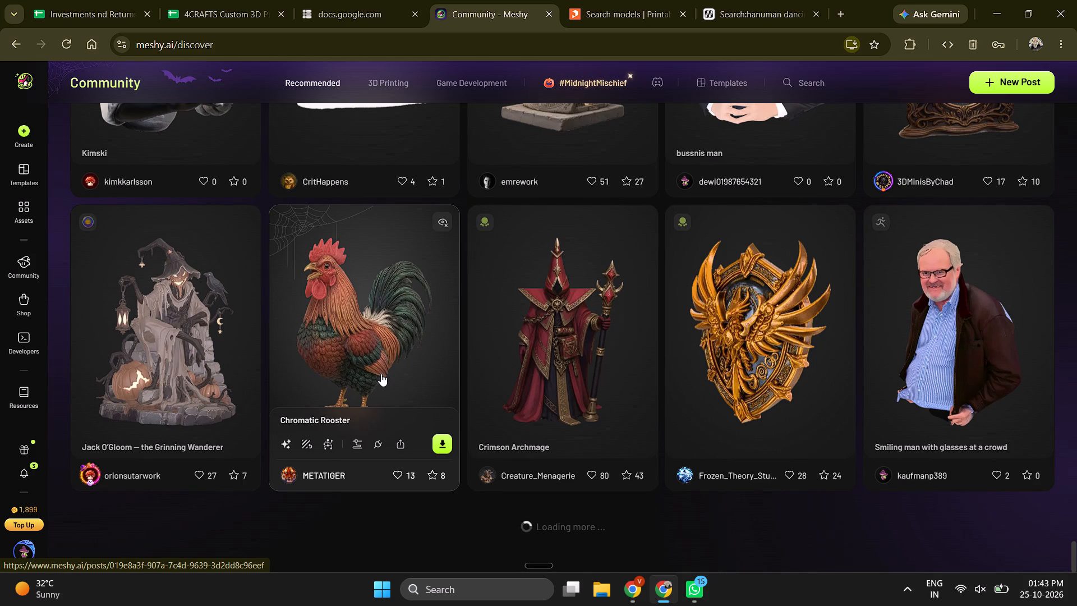
pyautogui.scroll(-6, 381, 374)
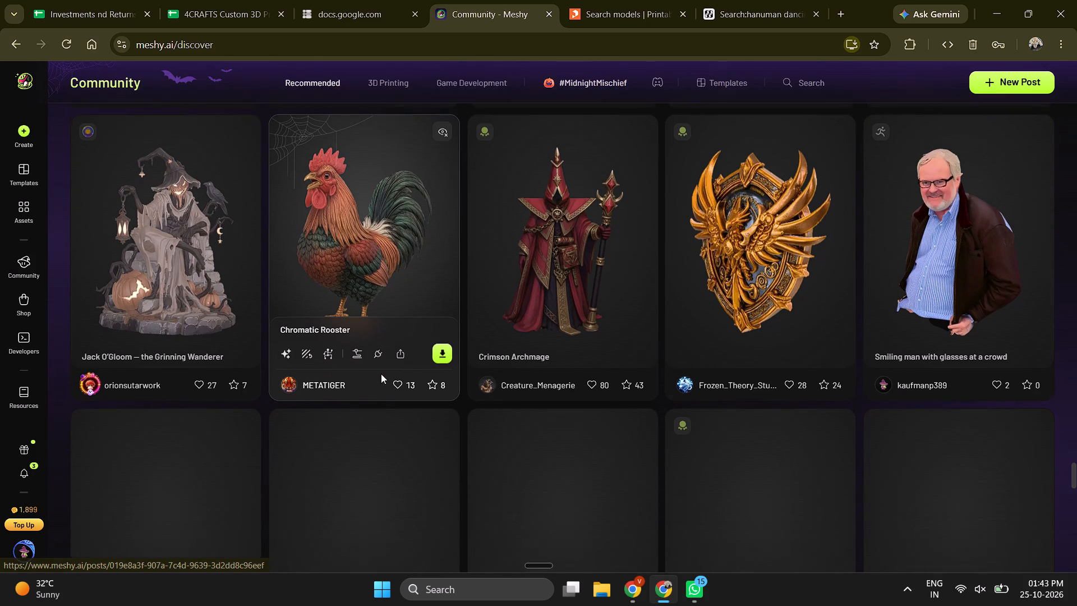
pyautogui.scroll(-3, 381, 374)
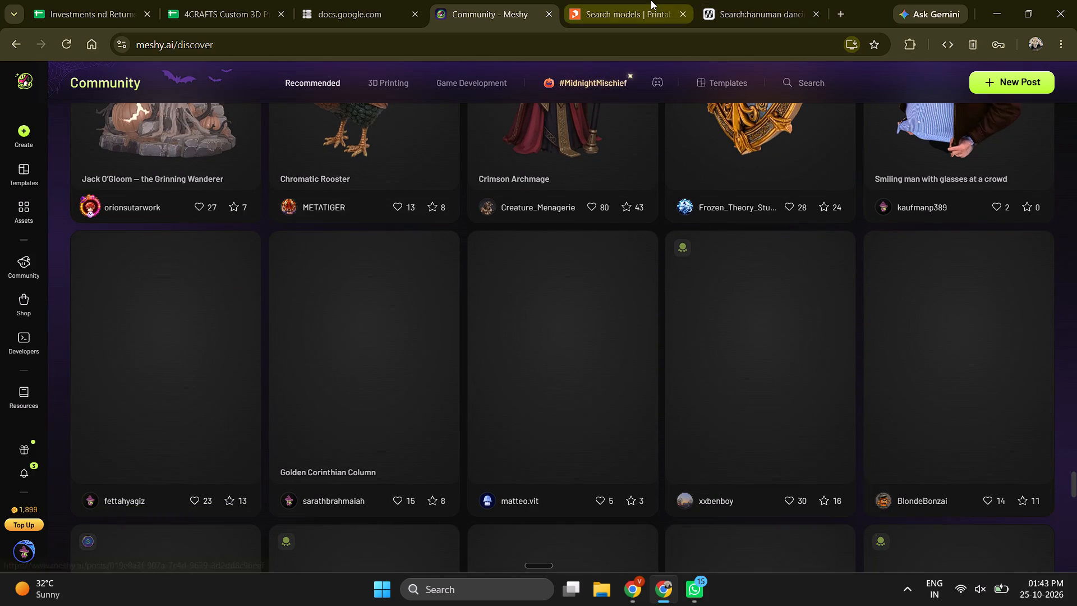
# Check the Printables search for hanuman dancing, plus the 4CRAFTS print request form and its responses sheet.
pyautogui.click(646, 0)
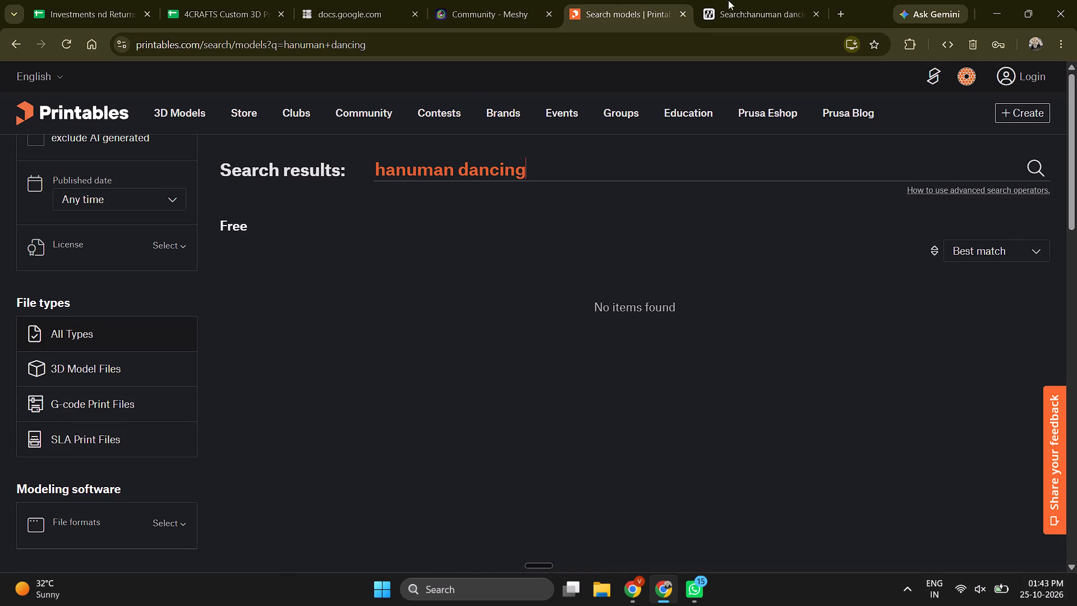
pyautogui.click(856, 12)
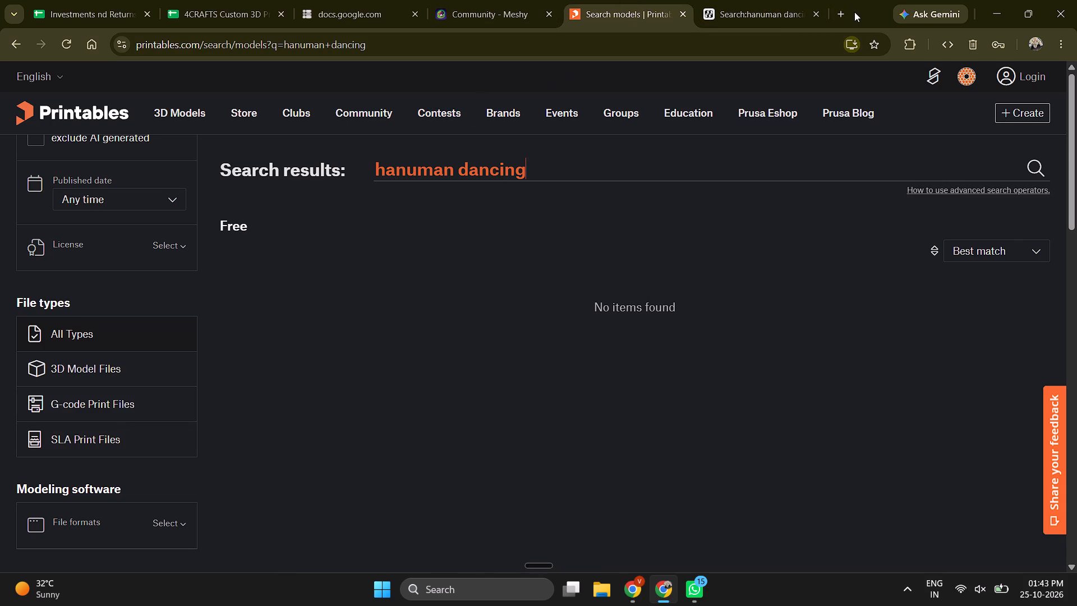
pyautogui.click(854, 12)
pyautogui.click(301, 0)
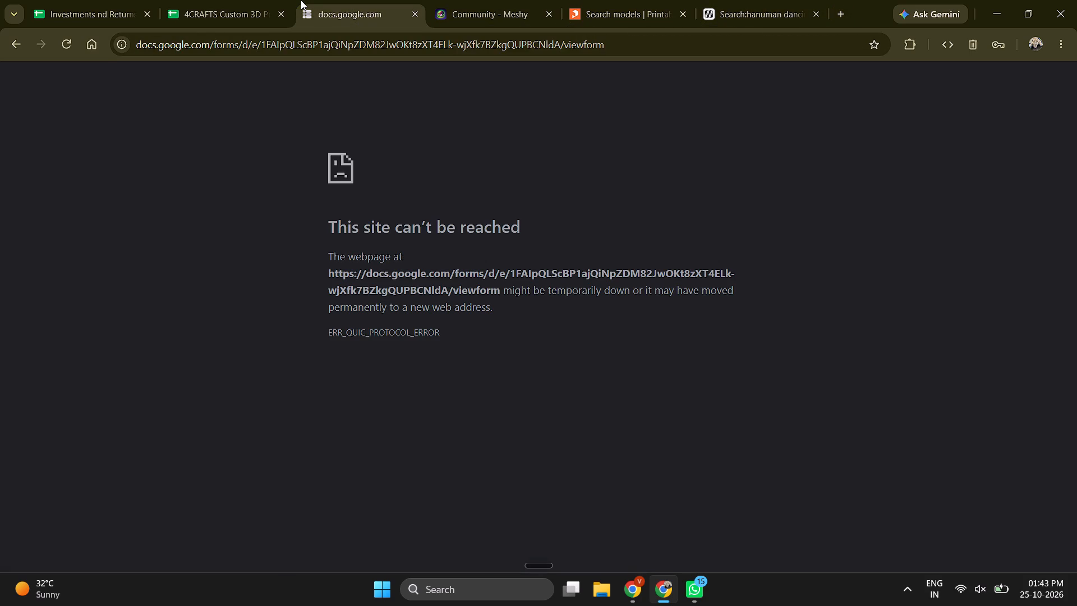
pyautogui.click(212, 0)
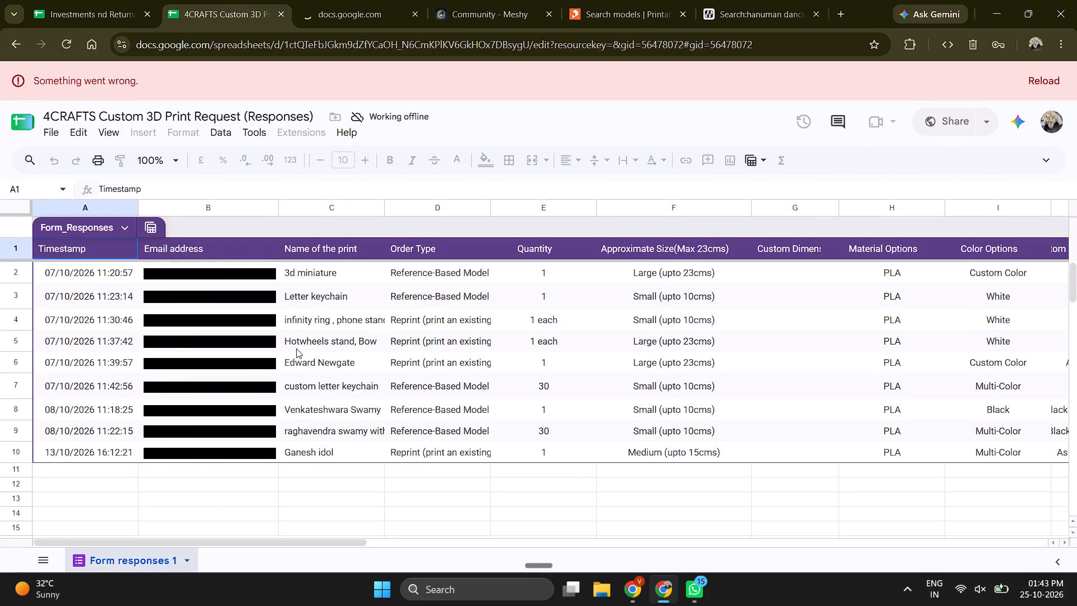
pyautogui.click(333, 0)
# Look over the Investments nd Returns spreadsheet, selecting the empty date cell E4, and check the request form's loading.
pyautogui.click(88, 0)
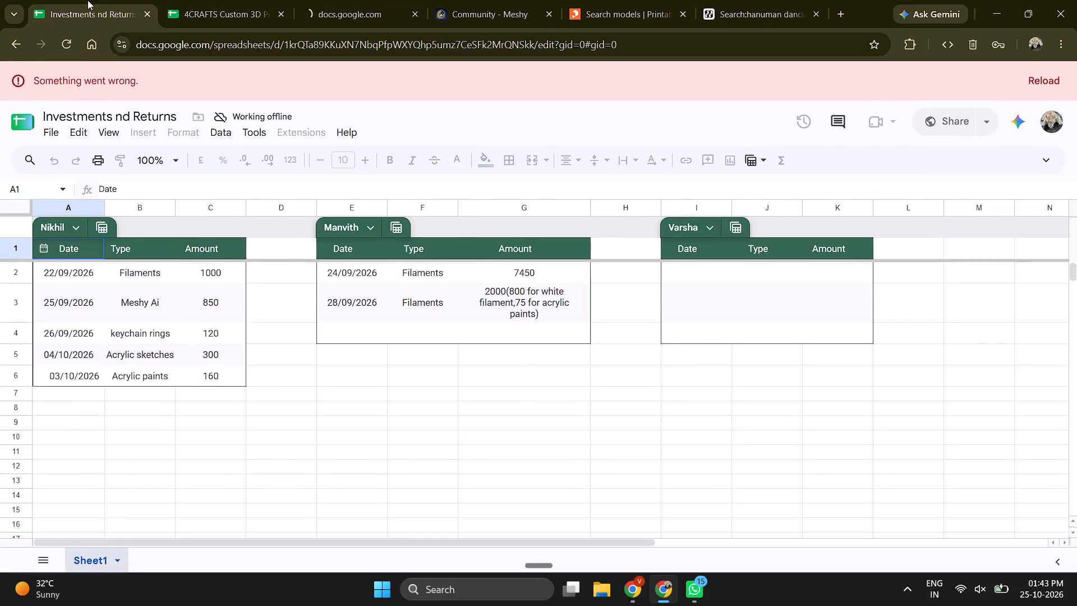
pyautogui.click(352, 324)
pyautogui.click(348, 342)
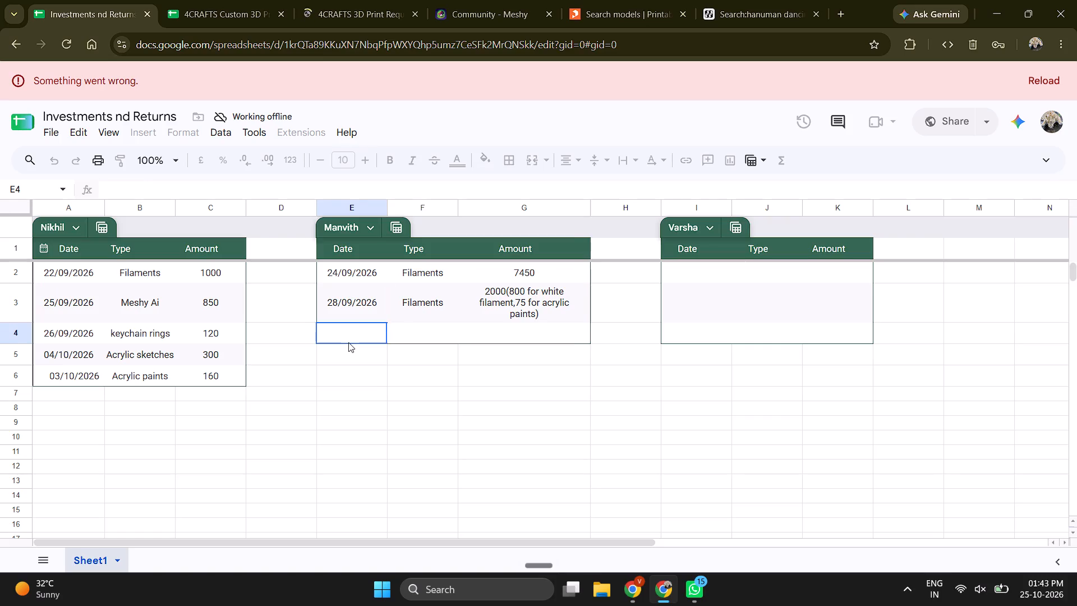
pyautogui.click(378, 0)
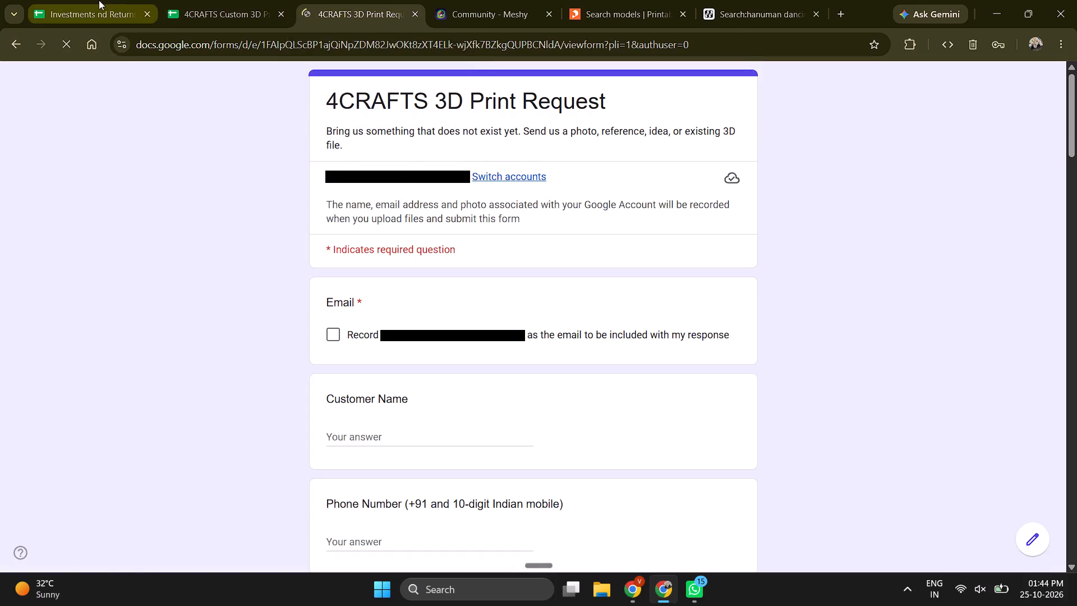
pyautogui.click(99, 0)
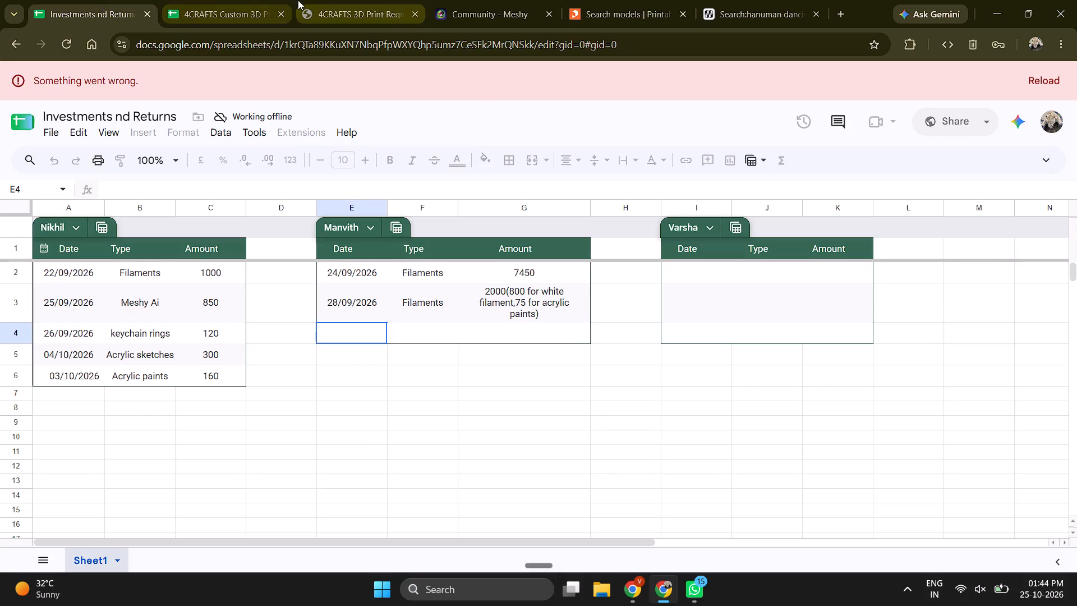
# In the 4CRAFTS 3D Print Request form, choose to record the account's email with the response.
pyautogui.click(347, 0)
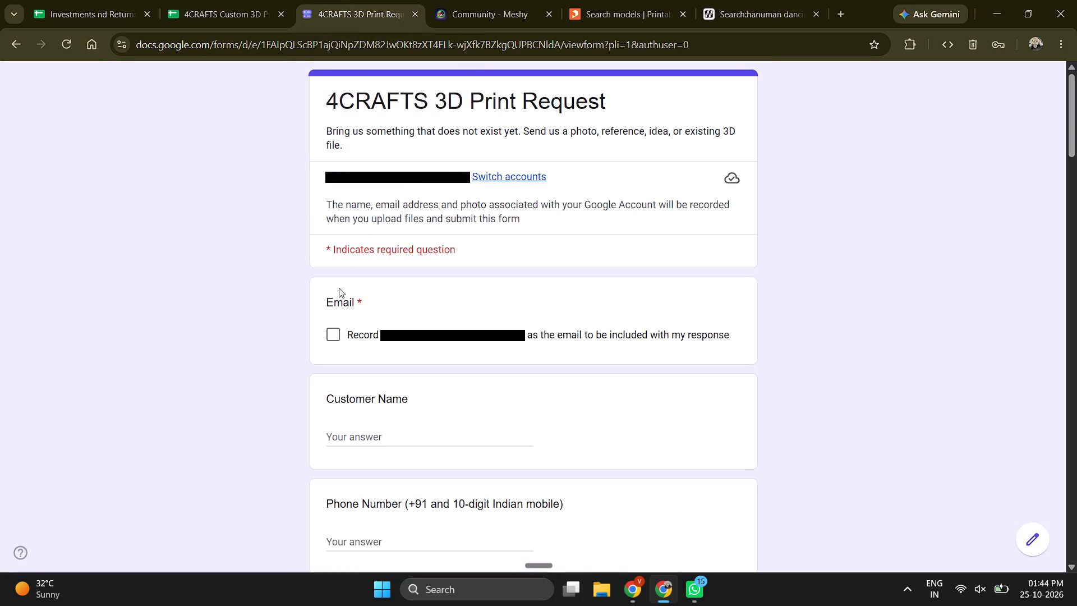
pyautogui.click(331, 334)
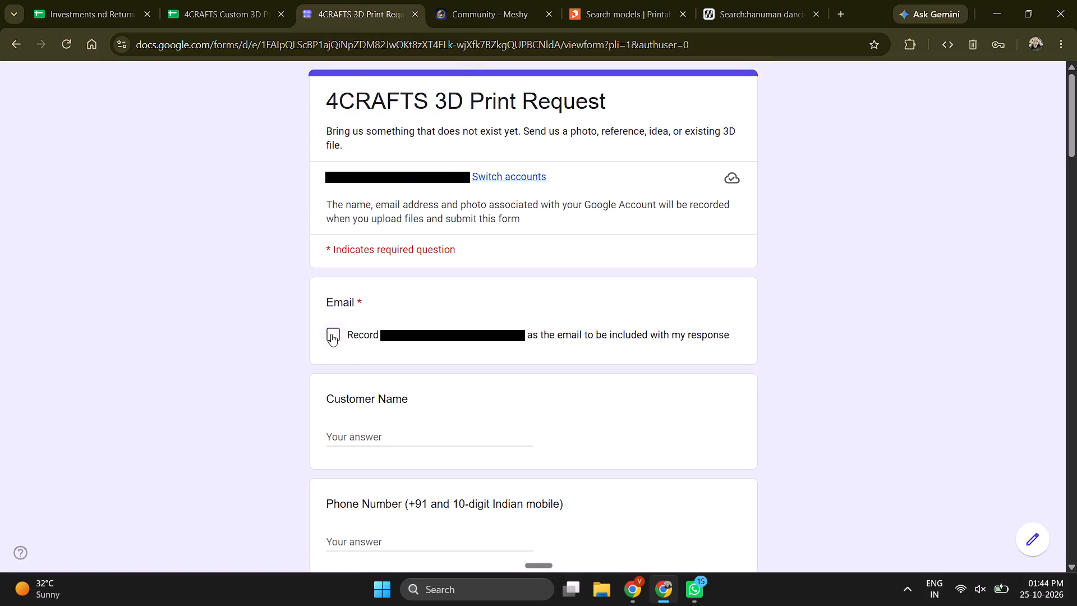
pyautogui.click(333, 341)
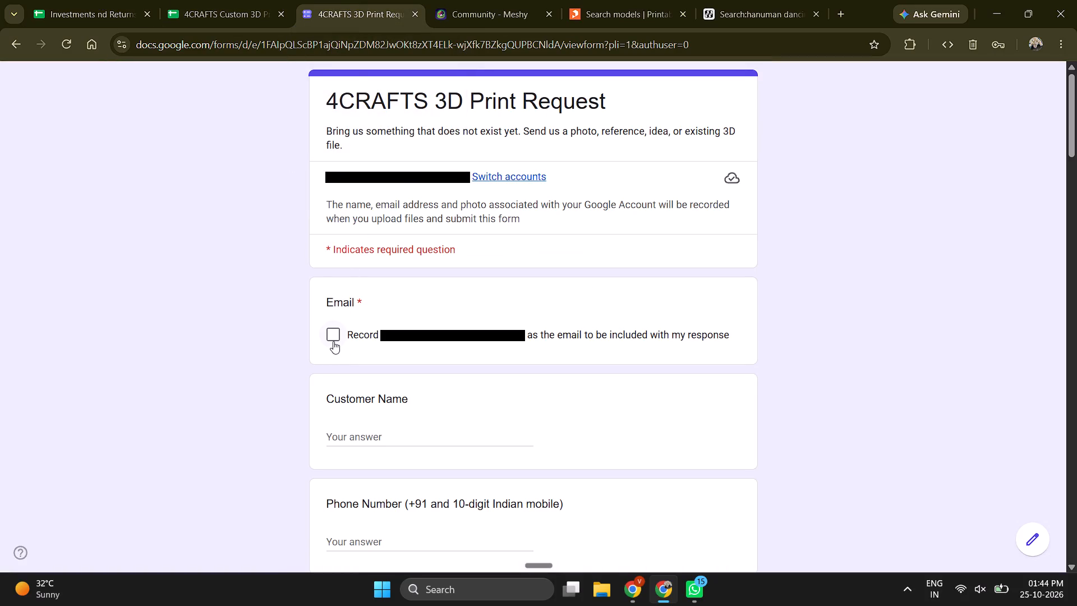
pyautogui.click(335, 332)
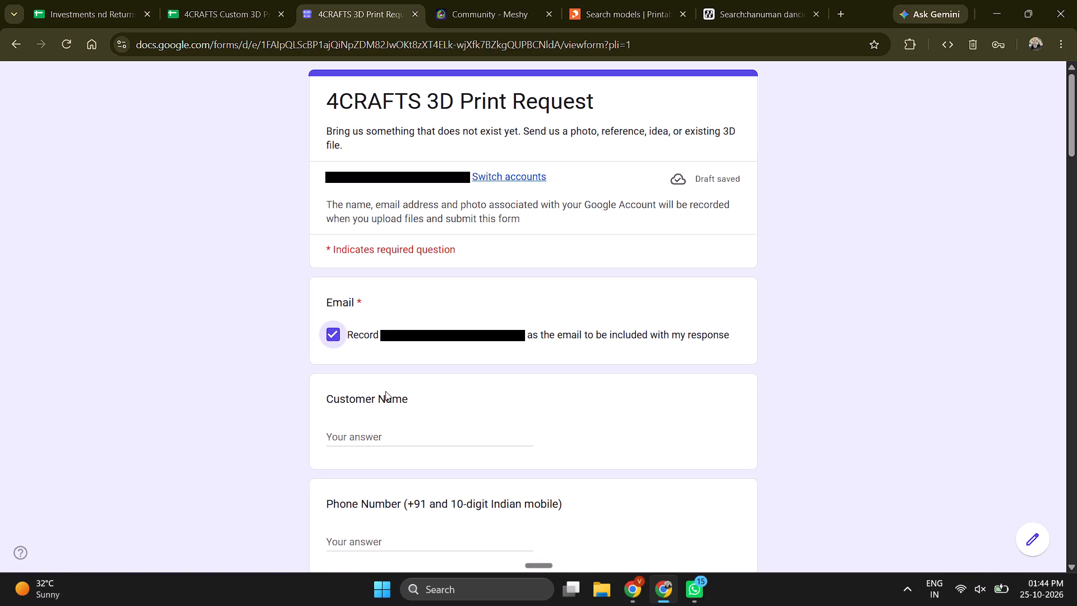
# Review the order and customer columns in the 4CRAFTS responses sheet, and select the custom letter keychain print name.
pyautogui.click(243, 0)
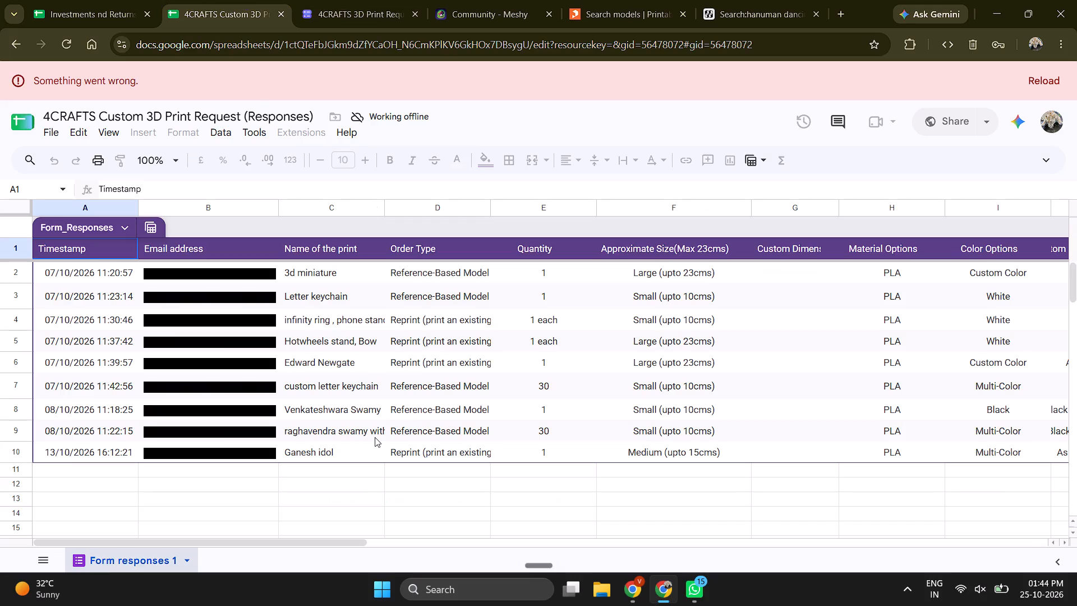
pyautogui.hscroll(-2, 375, 437)
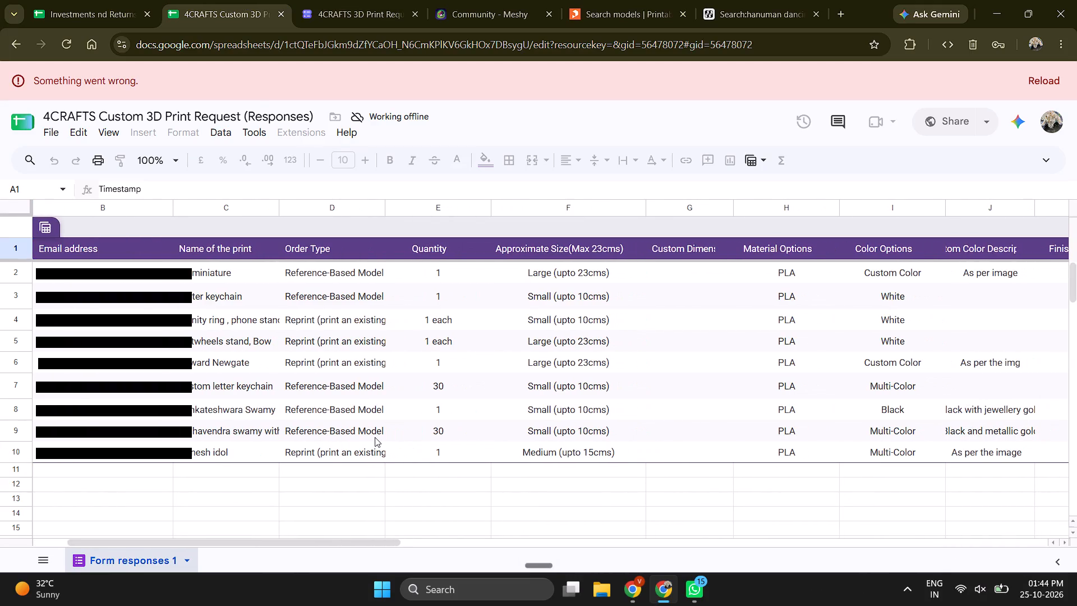
pyautogui.hscroll(-7, 375, 437)
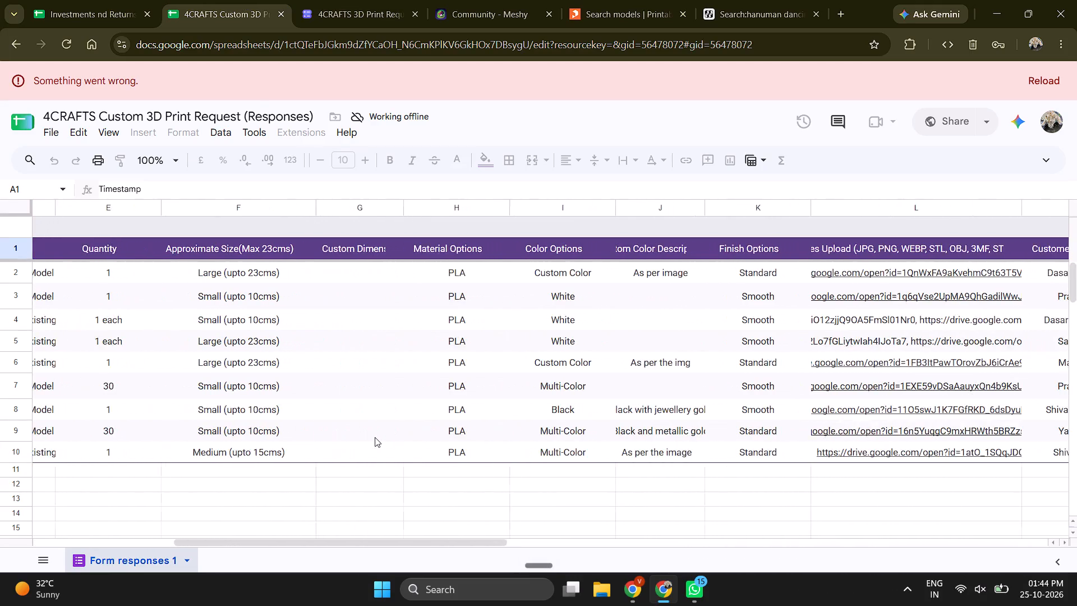
pyautogui.hscroll(-4, 375, 437)
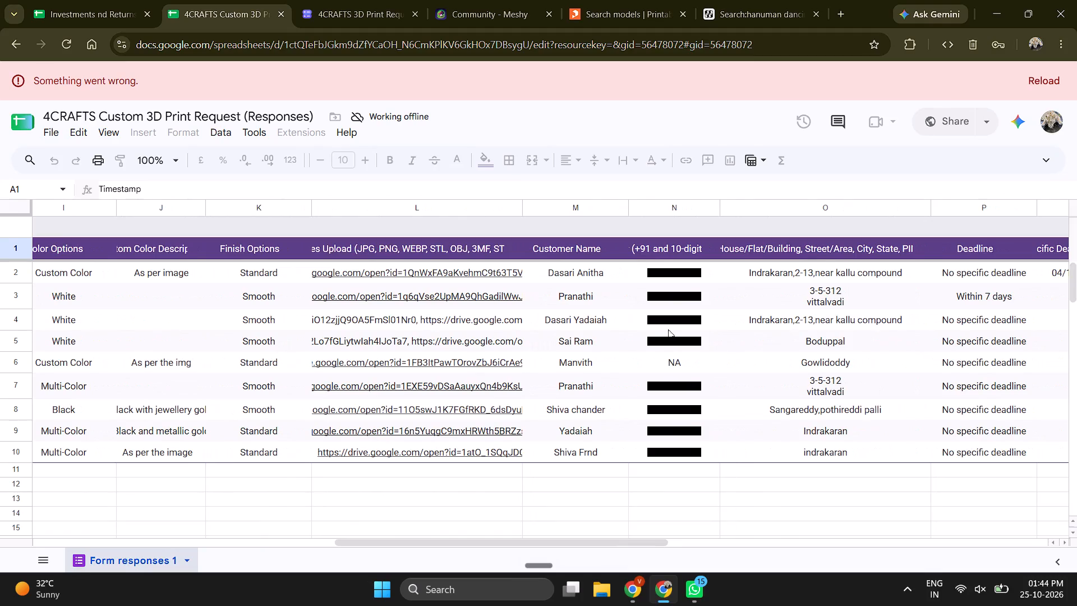
pyautogui.hscroll(-1, 670, 327)
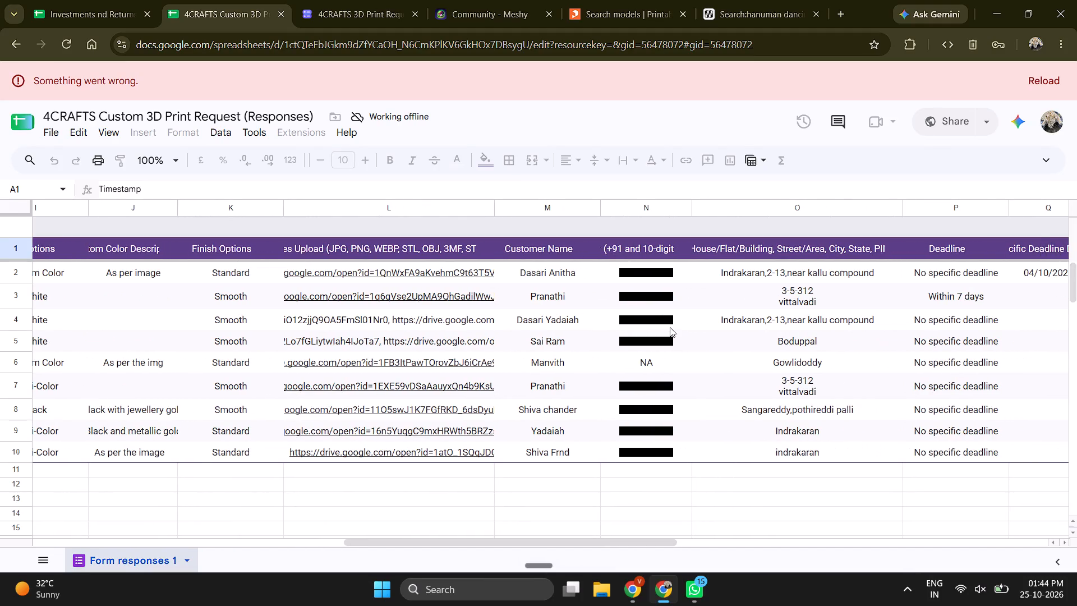
pyautogui.hscroll(10, 449, 384)
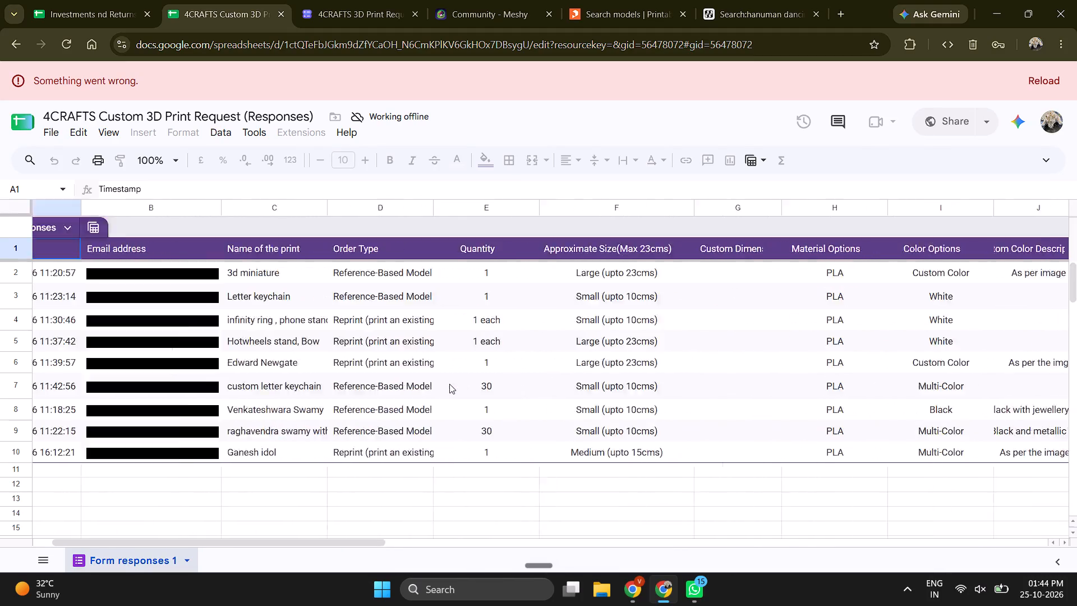
pyautogui.hscroll(3, 449, 384)
pyautogui.click(297, 389)
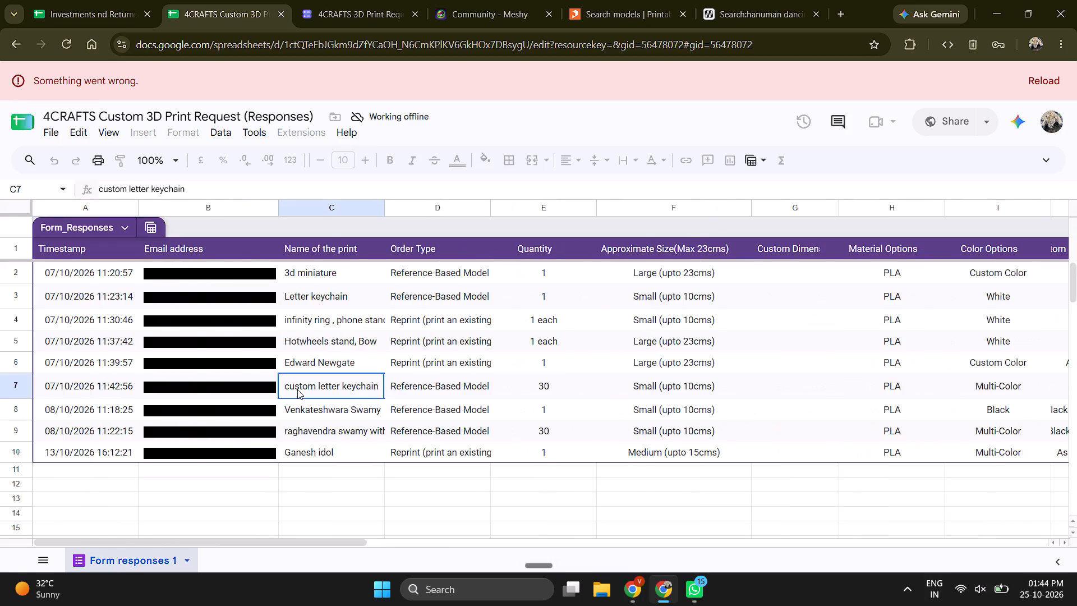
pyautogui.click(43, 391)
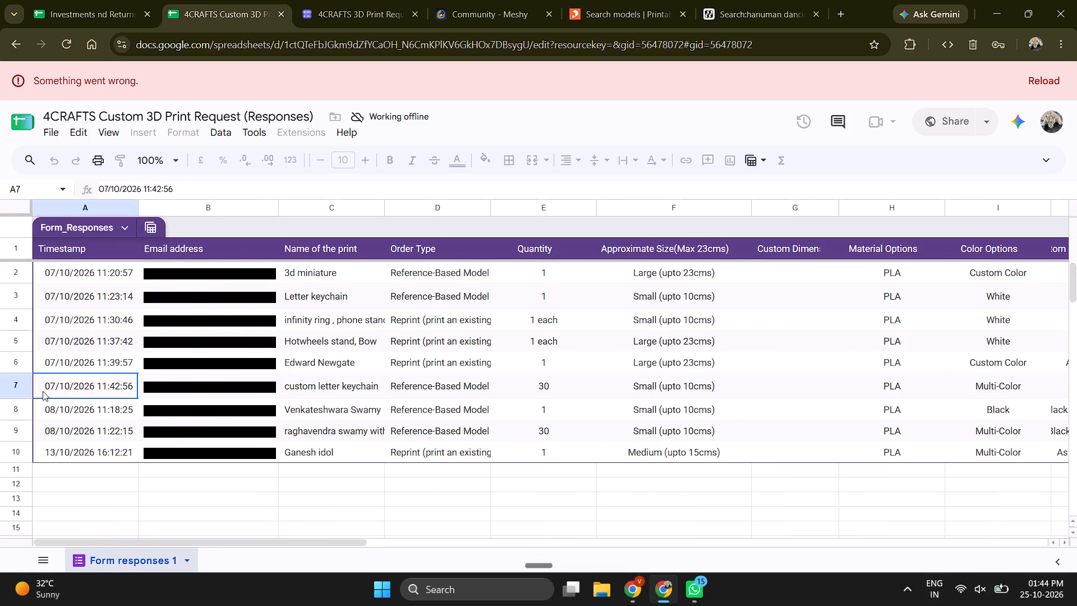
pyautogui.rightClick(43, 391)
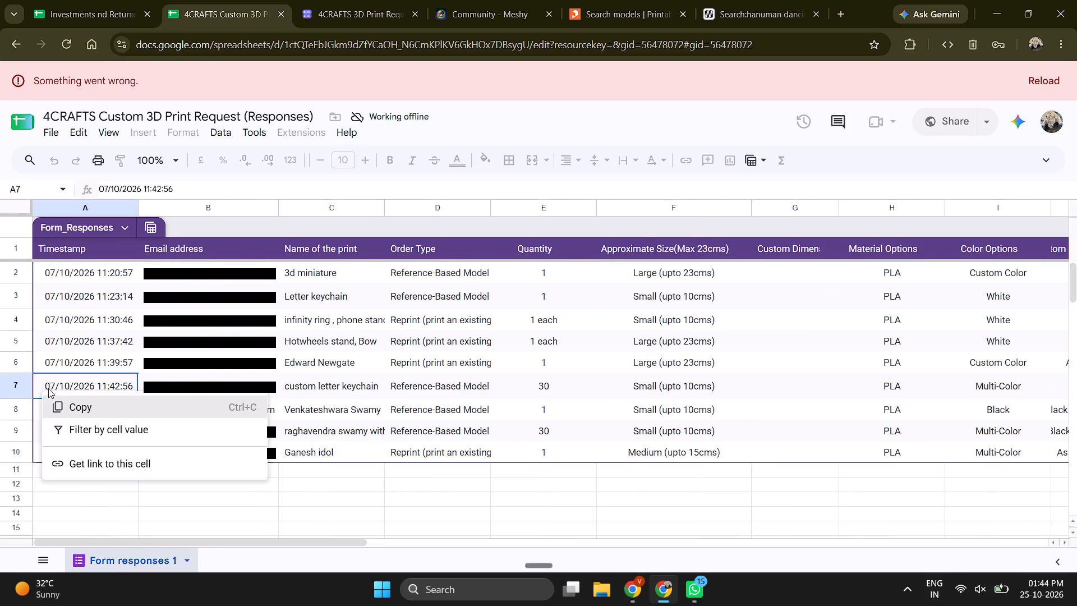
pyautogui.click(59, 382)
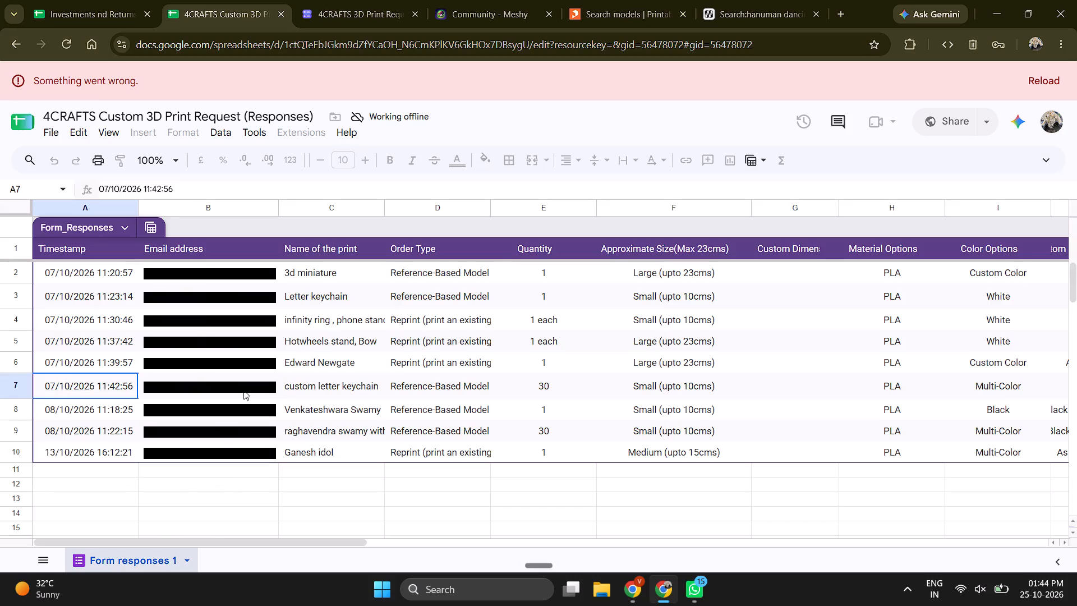
# Review the print option, customer, deadline, price, progress and payment columns in the 4CRAFTS responses sheet, and select the Ganesh idol order's customer name.
pyautogui.hscroll(-20, 243, 390)
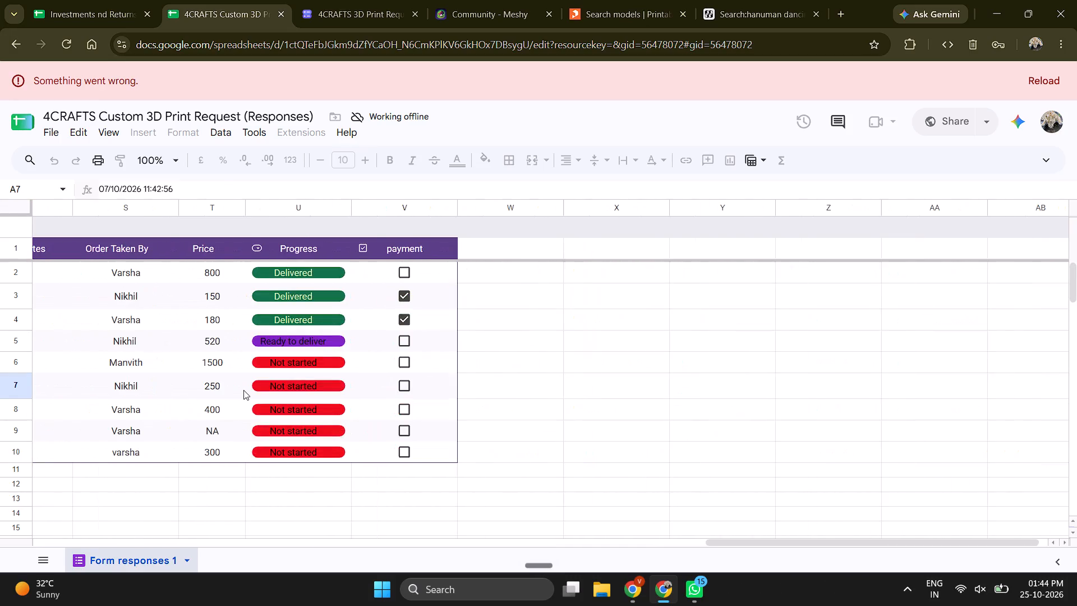
pyautogui.hscroll(8, 269, 374)
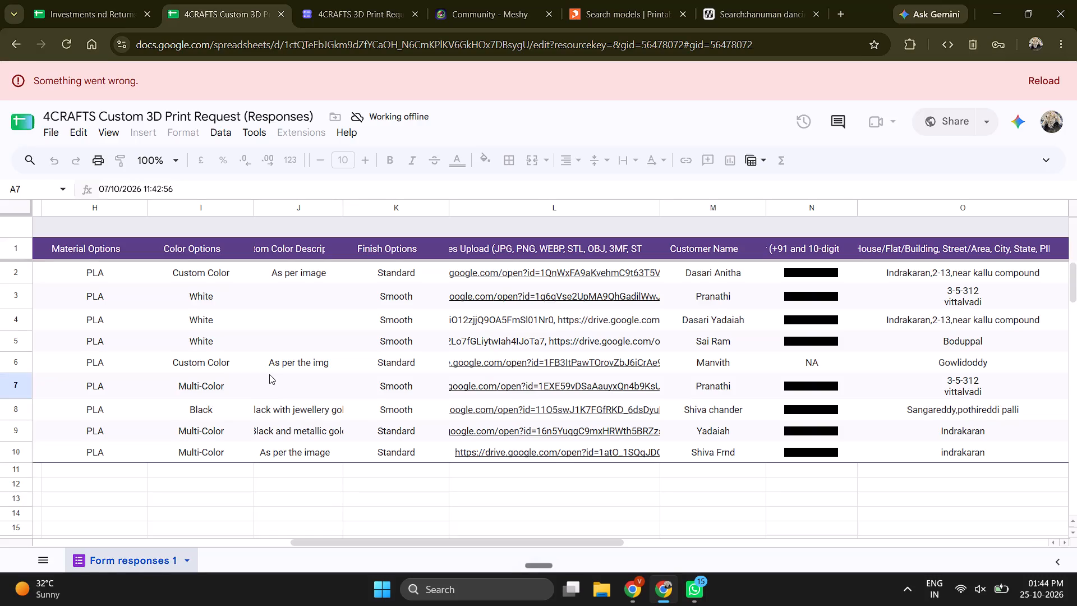
pyautogui.hscroll(8, 269, 374)
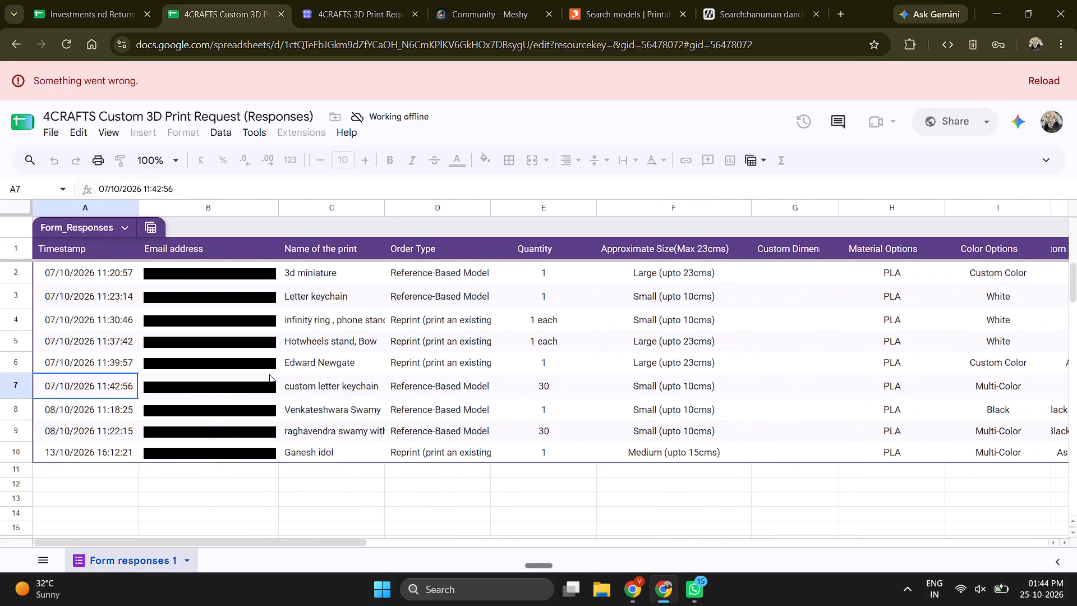
pyautogui.hscroll(-5, 233, 388)
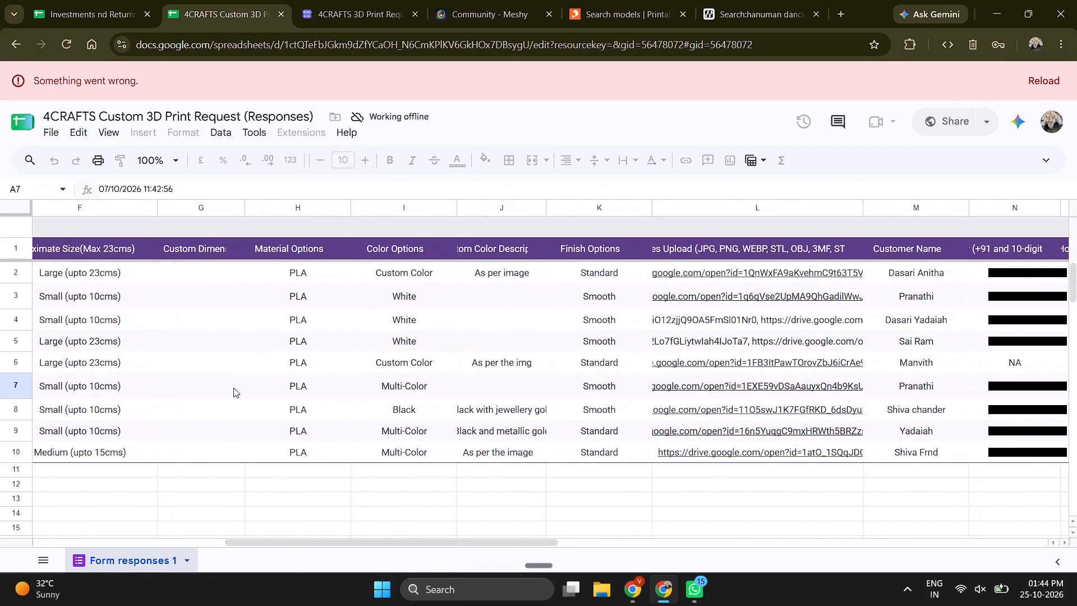
pyautogui.hscroll(-3, 233, 388)
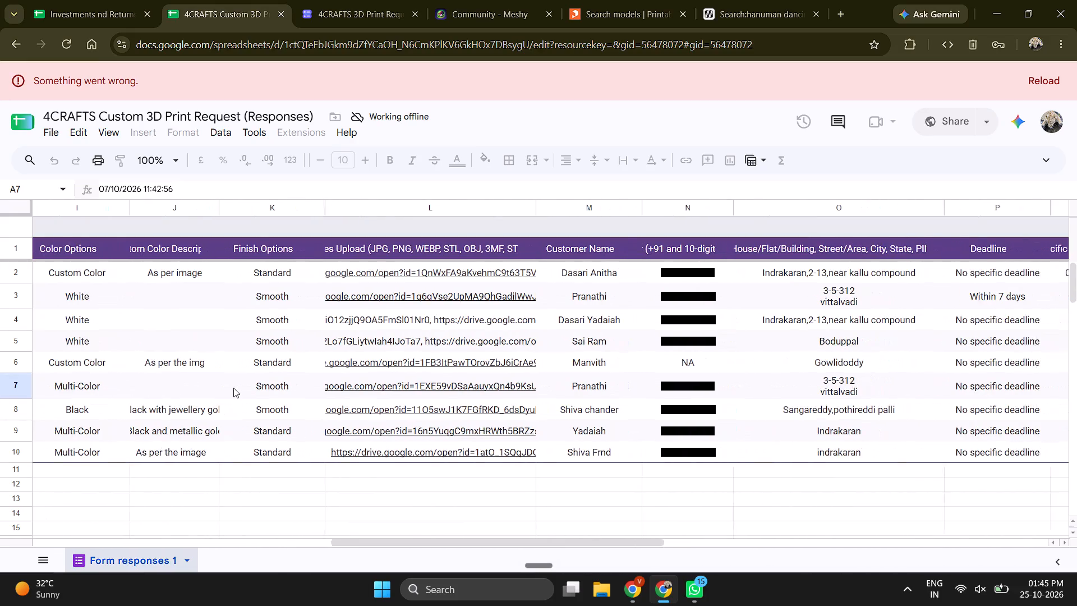
pyautogui.hscroll(-1, 233, 388)
pyautogui.click(533, 449)
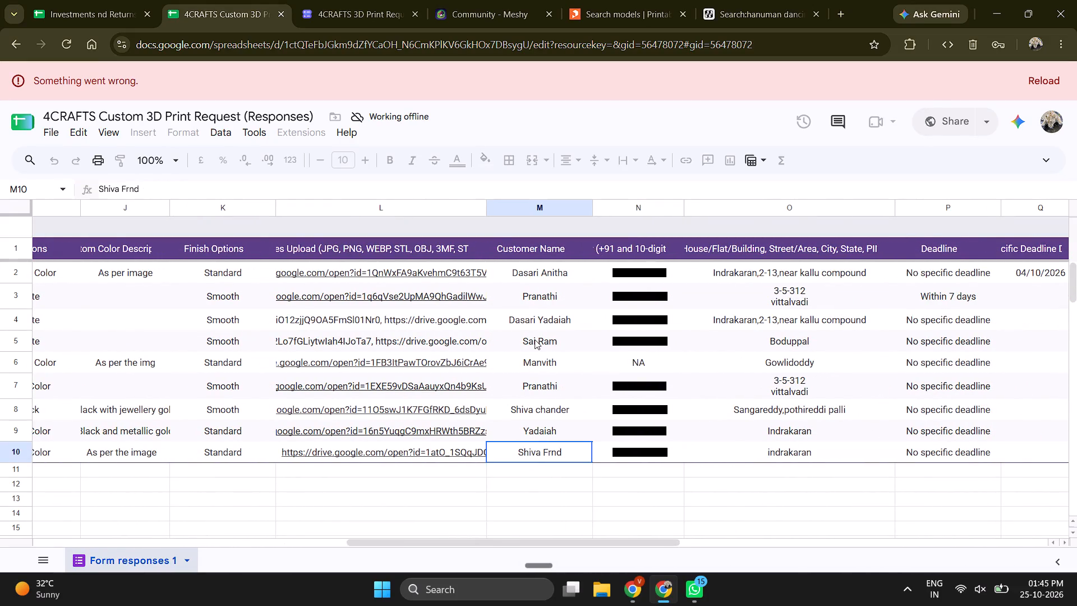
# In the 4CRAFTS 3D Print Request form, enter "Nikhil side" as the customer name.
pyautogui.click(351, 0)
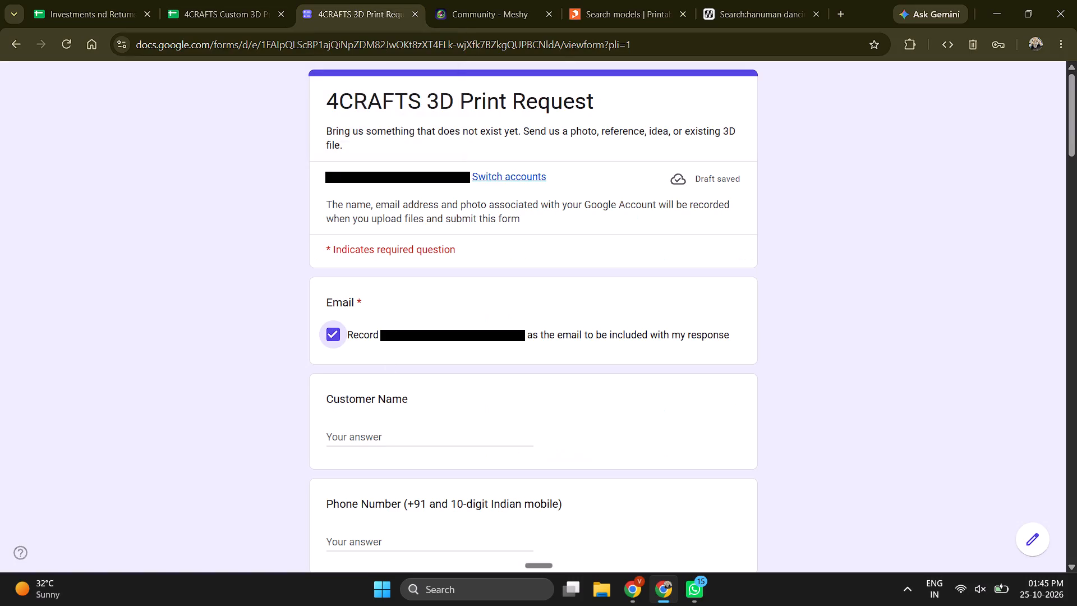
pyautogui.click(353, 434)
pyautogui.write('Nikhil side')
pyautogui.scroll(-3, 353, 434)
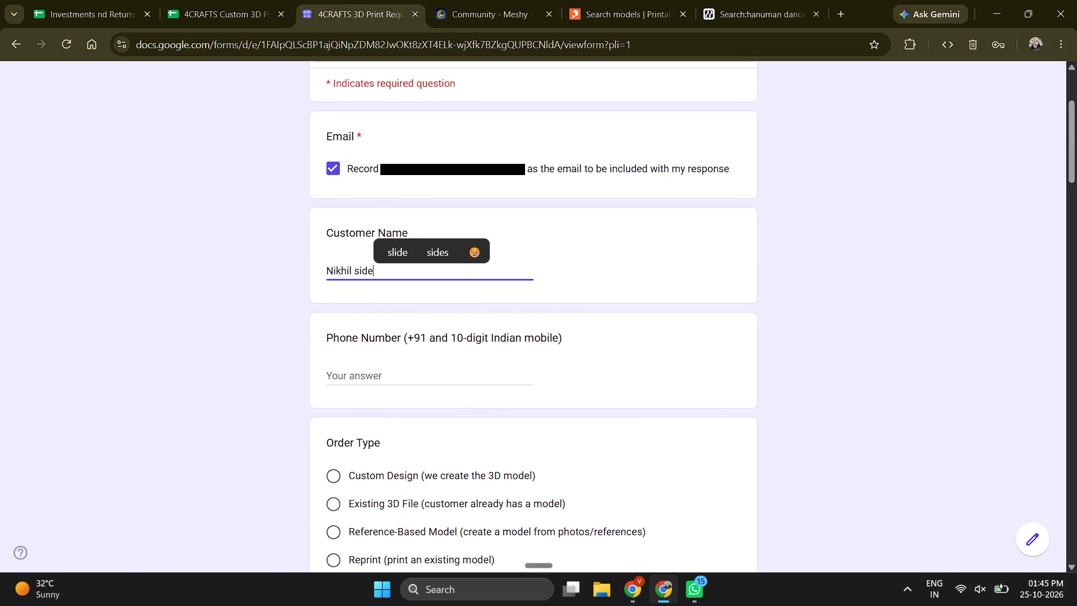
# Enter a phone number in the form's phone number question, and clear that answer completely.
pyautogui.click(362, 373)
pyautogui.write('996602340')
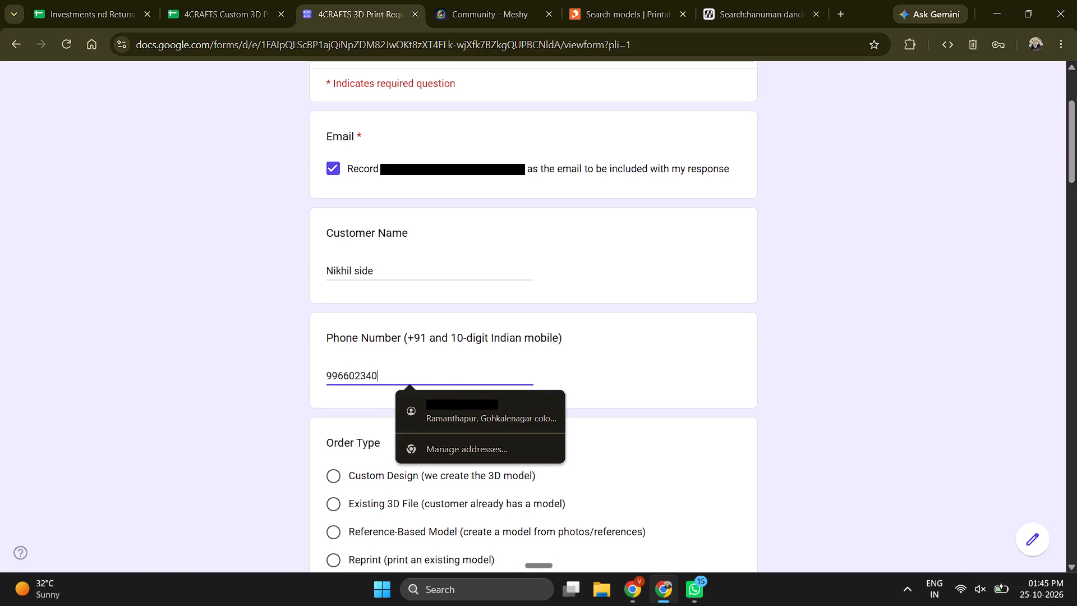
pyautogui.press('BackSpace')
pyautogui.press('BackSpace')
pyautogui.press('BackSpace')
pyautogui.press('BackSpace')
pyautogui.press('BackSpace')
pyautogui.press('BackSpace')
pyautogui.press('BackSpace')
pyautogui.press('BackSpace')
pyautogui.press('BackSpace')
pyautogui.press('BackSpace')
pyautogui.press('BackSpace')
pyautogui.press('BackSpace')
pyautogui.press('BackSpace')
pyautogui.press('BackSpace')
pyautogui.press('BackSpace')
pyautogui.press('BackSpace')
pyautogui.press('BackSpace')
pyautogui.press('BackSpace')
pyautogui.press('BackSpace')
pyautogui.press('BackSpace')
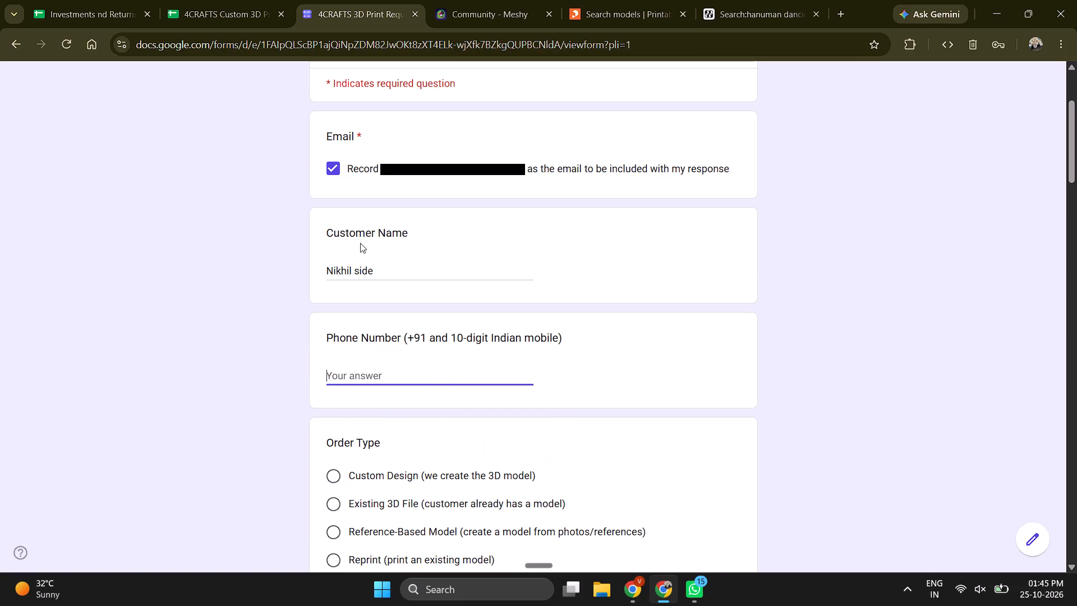
# Replace the customer name in the form with "narsimulu".
pyautogui.moveTo(374, 273); pyautogui.dragTo(284, 273)
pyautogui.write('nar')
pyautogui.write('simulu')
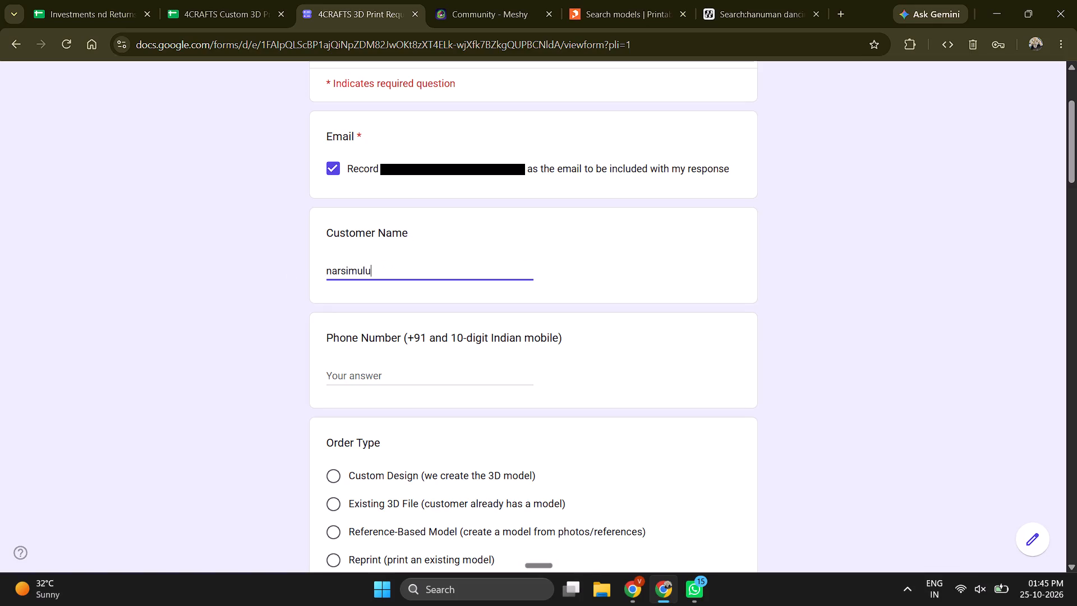
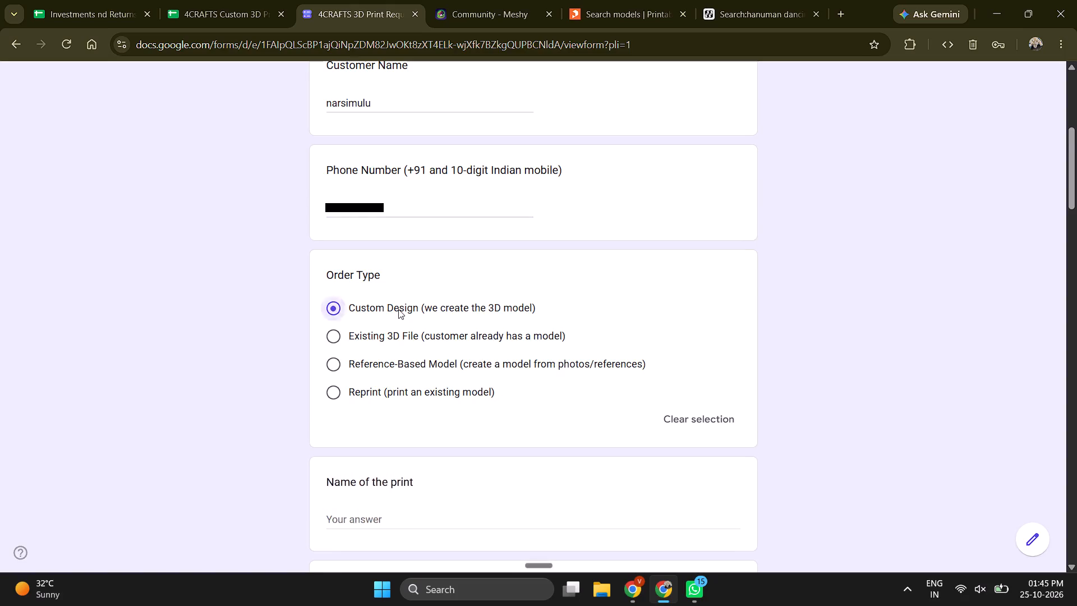
# Change the order type to Reference-Based Model (create a model from photos/references).
pyautogui.scroll(-2, 398, 309)
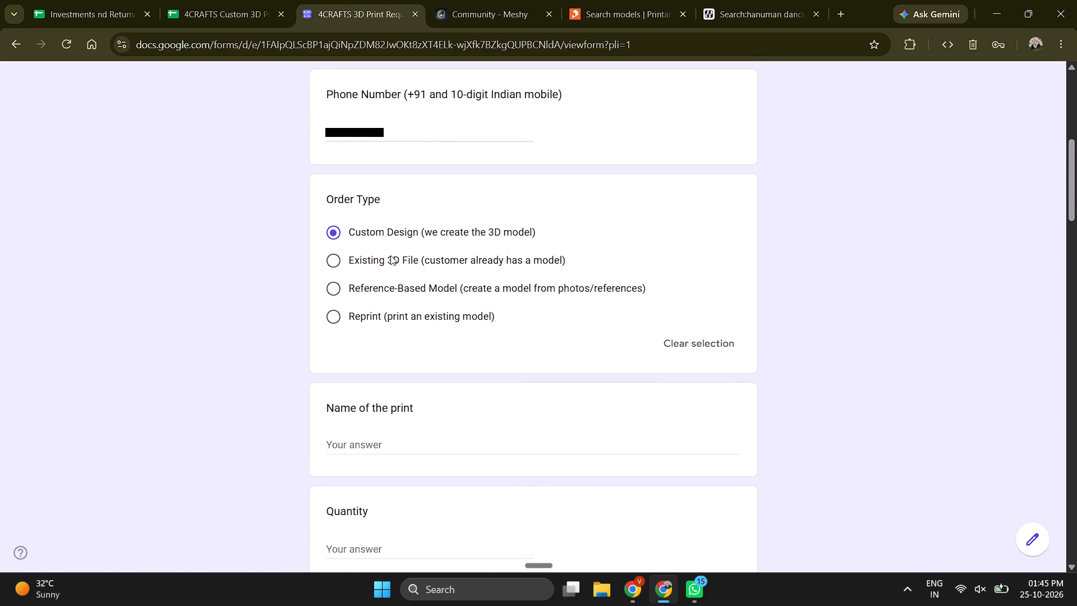
pyautogui.click(359, 283)
# Enter "Meditating hanuman" as the name of the print.
pyautogui.scroll(-2, 359, 283)
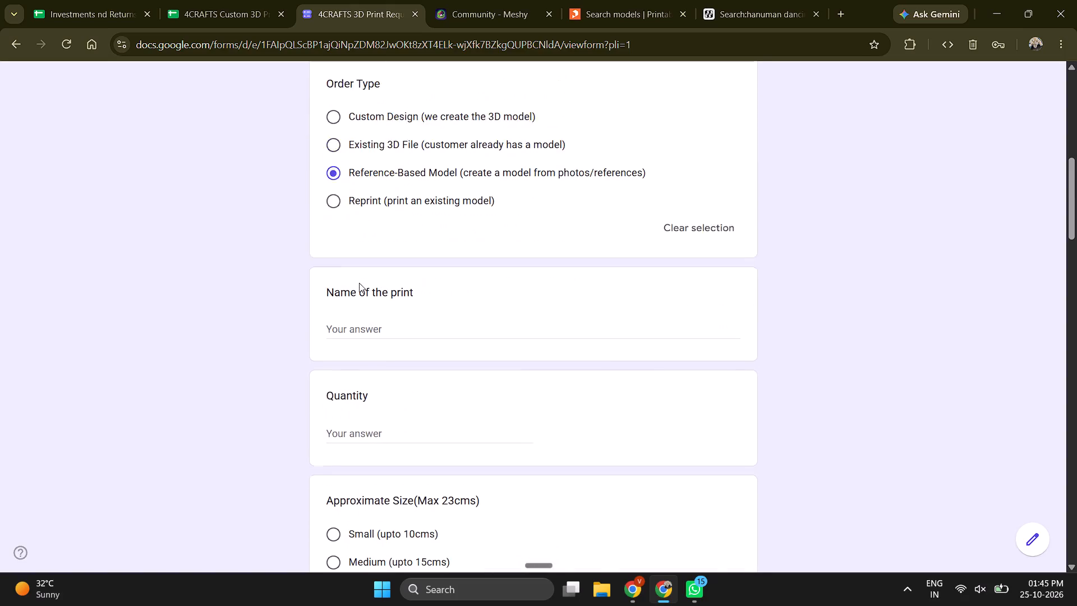
pyautogui.scroll(-1, 359, 283)
pyautogui.click(365, 296)
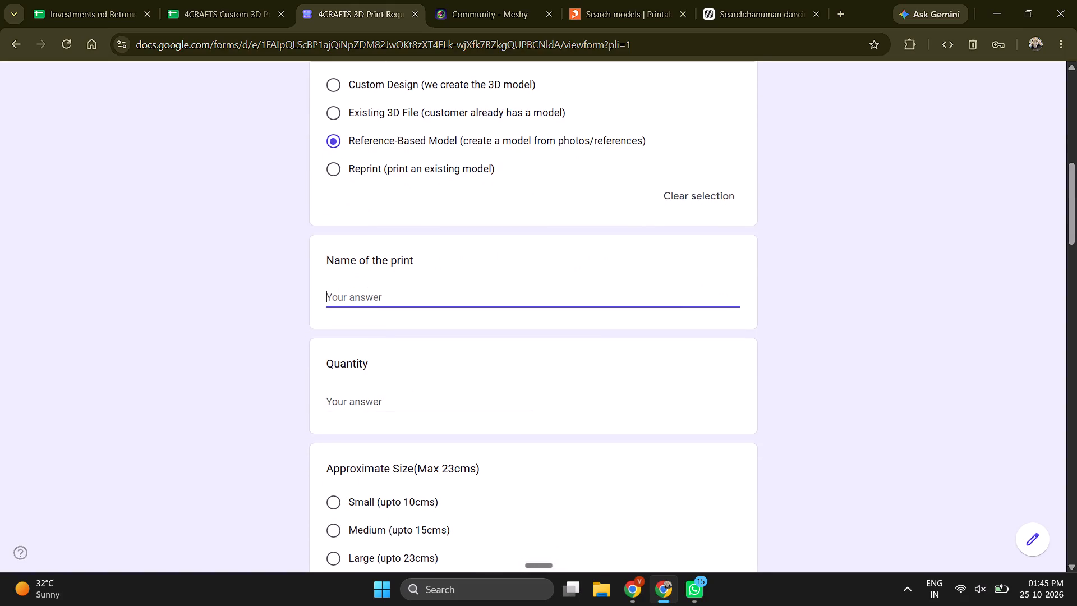
pyautogui.write('Hanm')
pyautogui.press('BackSpace')
pyautogui.press('u')
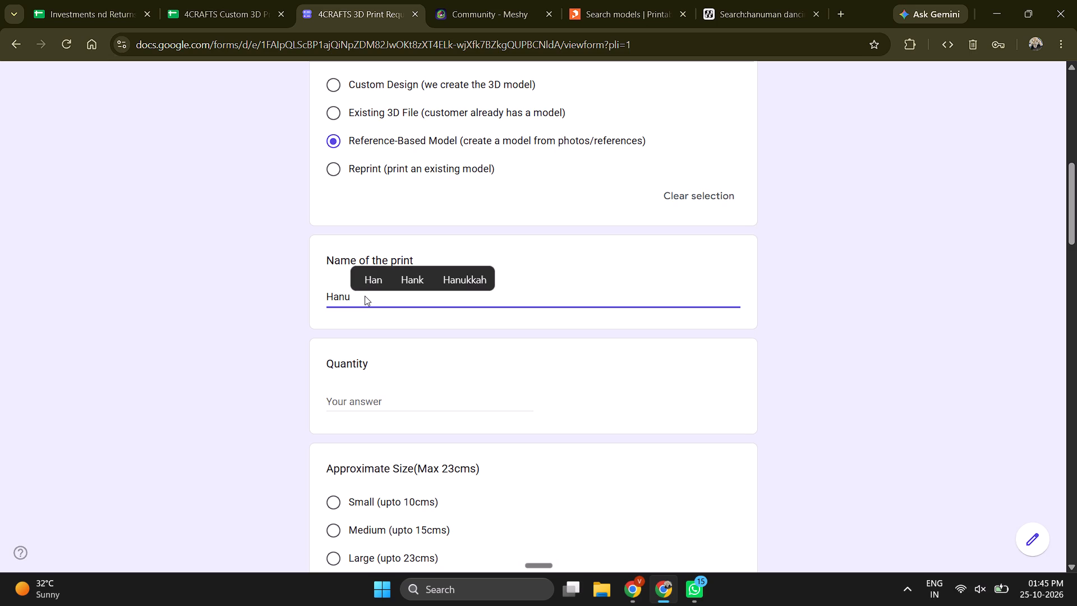
pyautogui.press('BackSpace')
pyautogui.press('BackSpace')
pyautogui.press('BackSpace')
pyautogui.press('BackSpace')
pyautogui.press('BackSpace')
pyautogui.press('BackSpace')
pyautogui.press('BackSpace')
pyautogui.press('BackSpace')
pyautogui.press('BackSpace')
pyautogui.write('Meditating h')
pyautogui.write('anuman')
# Set the quantity to 1 and the approximate size to Medium (upto 15cms).
pyautogui.click(347, 398)
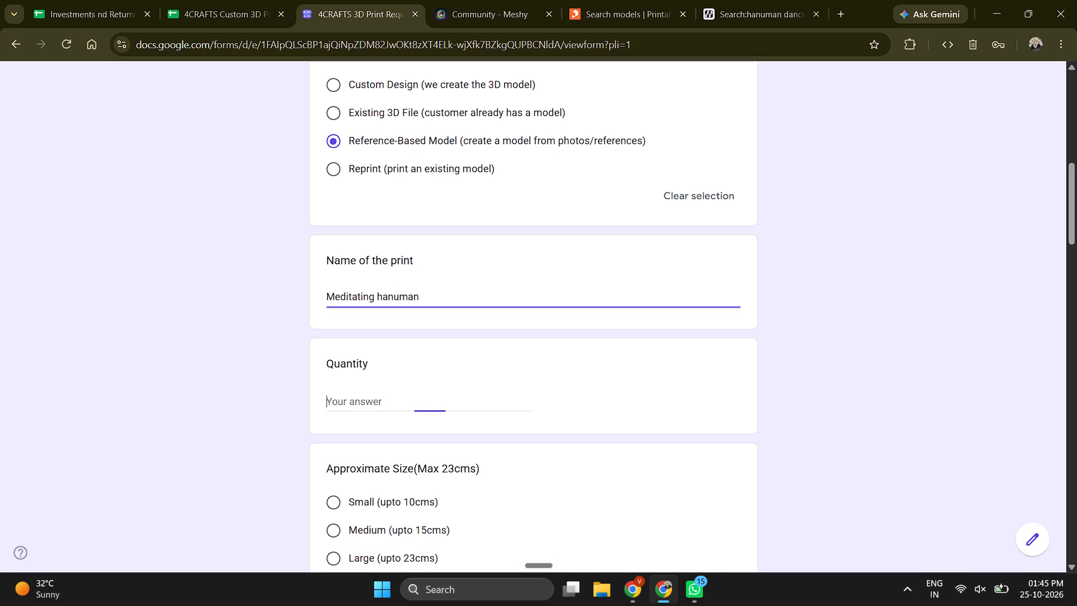
pyautogui.press('1')
pyautogui.scroll(-3, 347, 398)
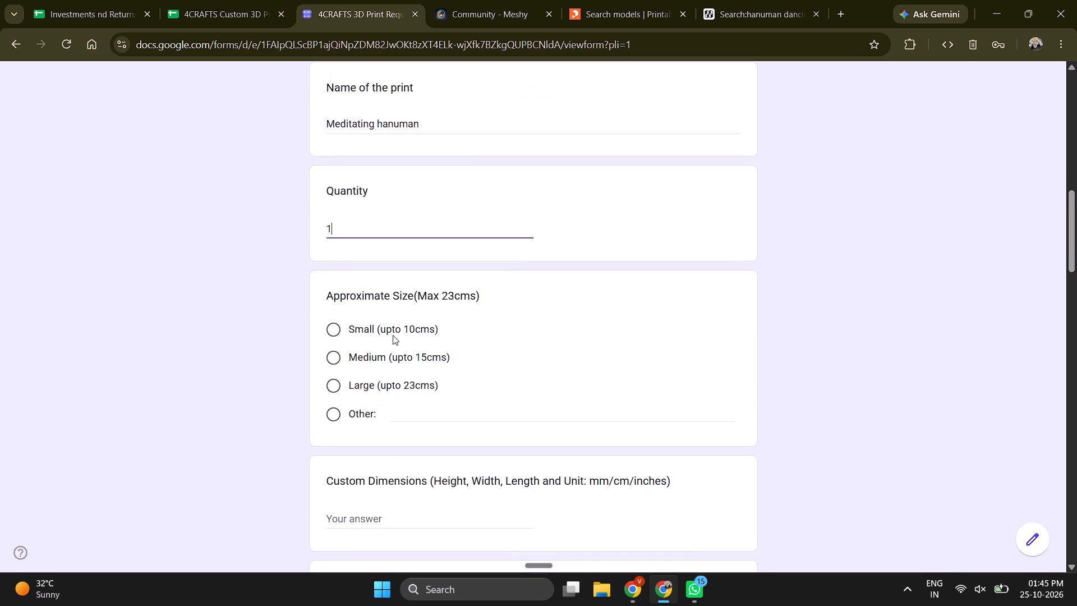
pyautogui.click(366, 364)
# Leave the custom dimensions blank, and choose PETG as the material and Multi-Color as the color option.
pyautogui.scroll(-3, 366, 364)
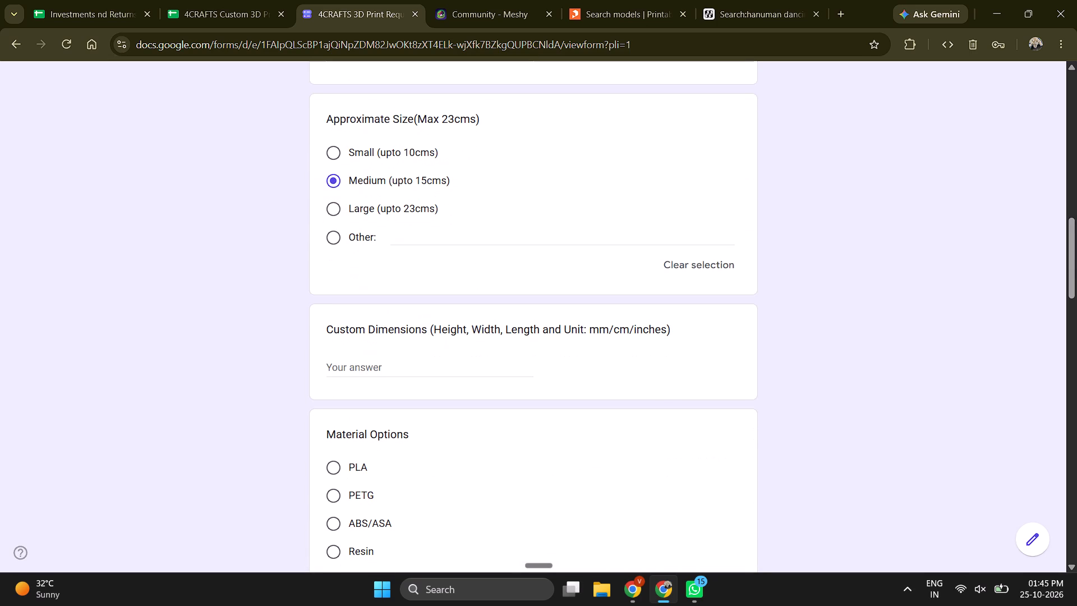
pyautogui.click(390, 364)
pyautogui.scroll(-2, 383, 412)
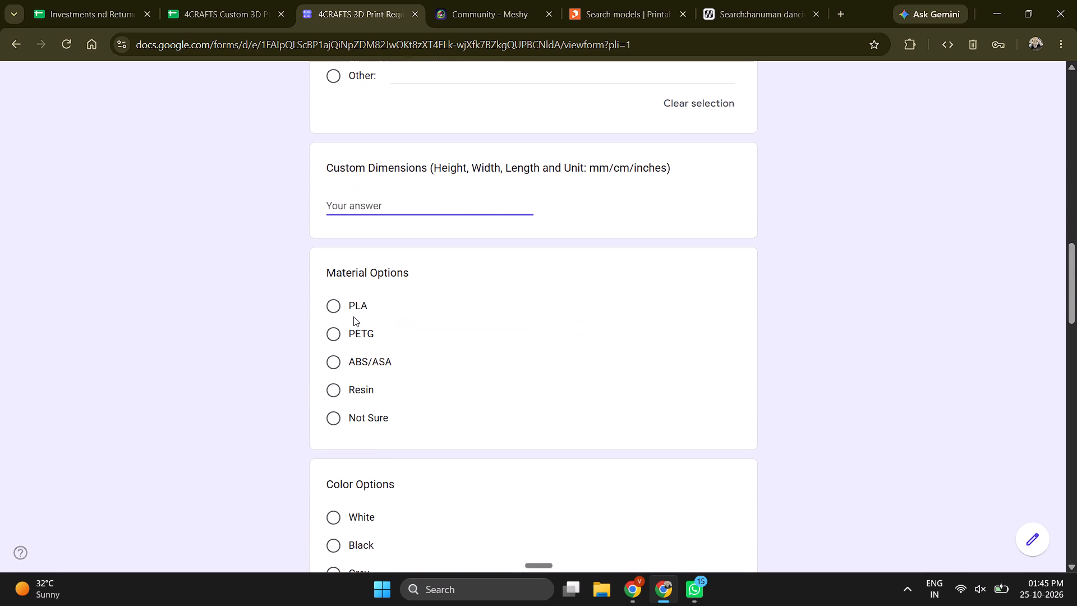
pyautogui.click(350, 327)
pyautogui.scroll(-3, 350, 327)
pyautogui.scroll(-1, 367, 383)
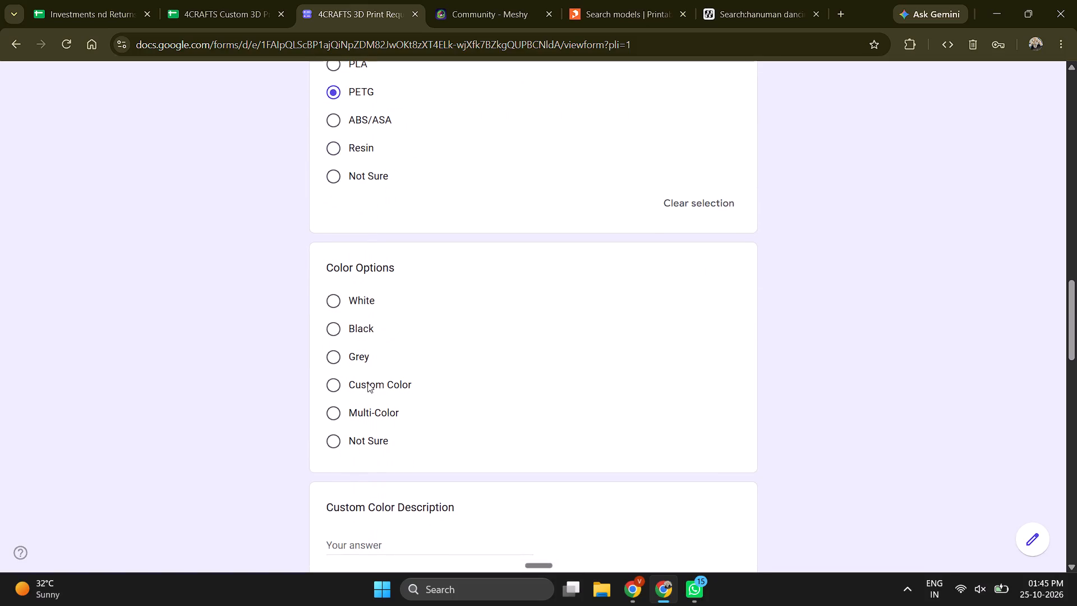
pyautogui.click(356, 416)
# Enter "As per the image" as the custom color description.
pyautogui.scroll(-5, 356, 416)
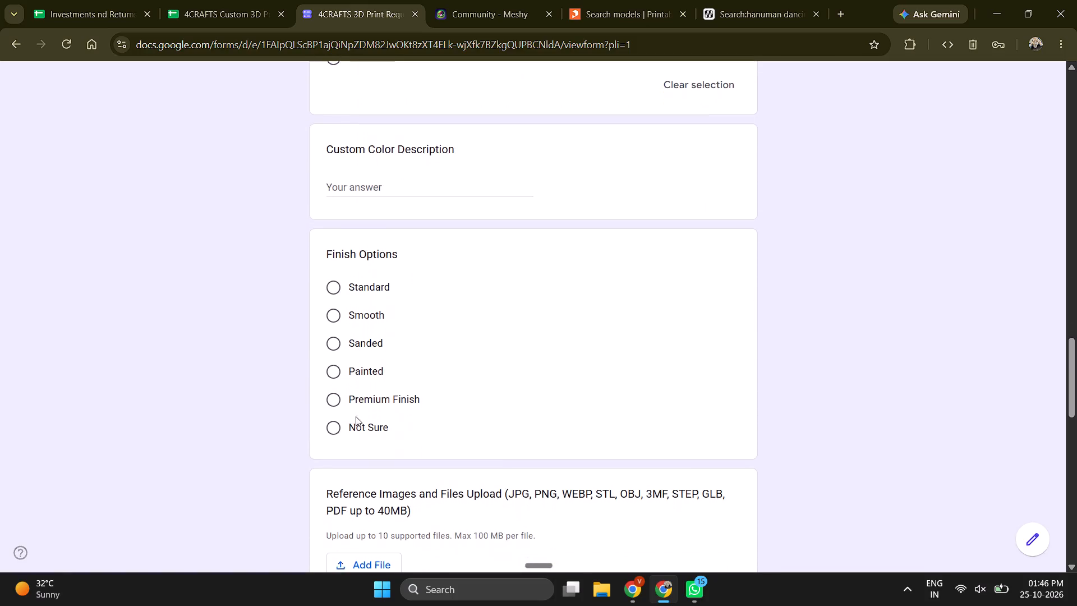
pyautogui.click(365, 191)
pyautogui.hotkey('shift', 'a')
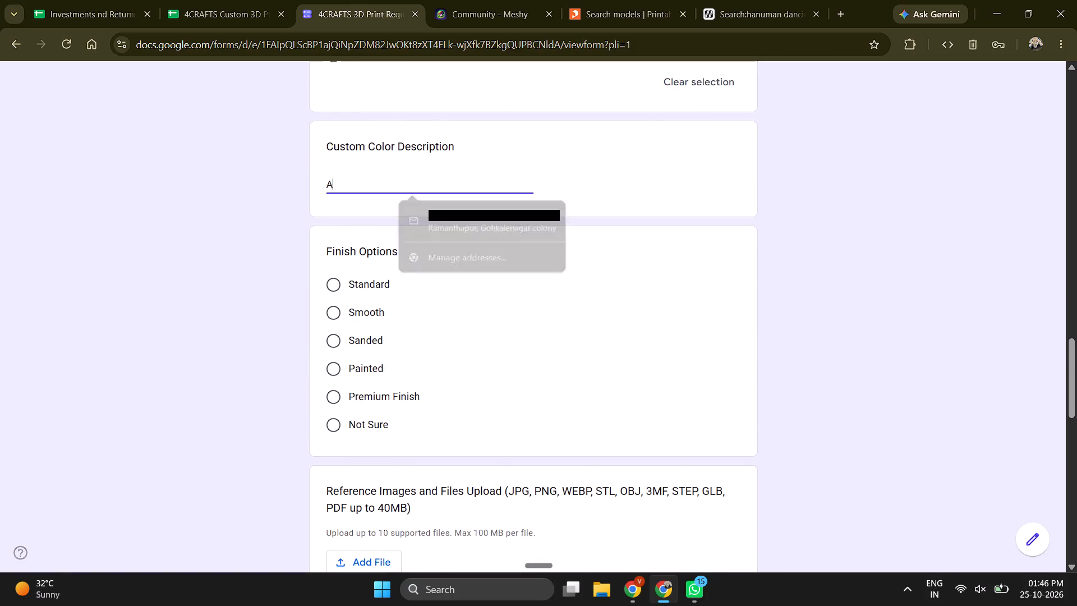
pyautogui.write('s per the imah')
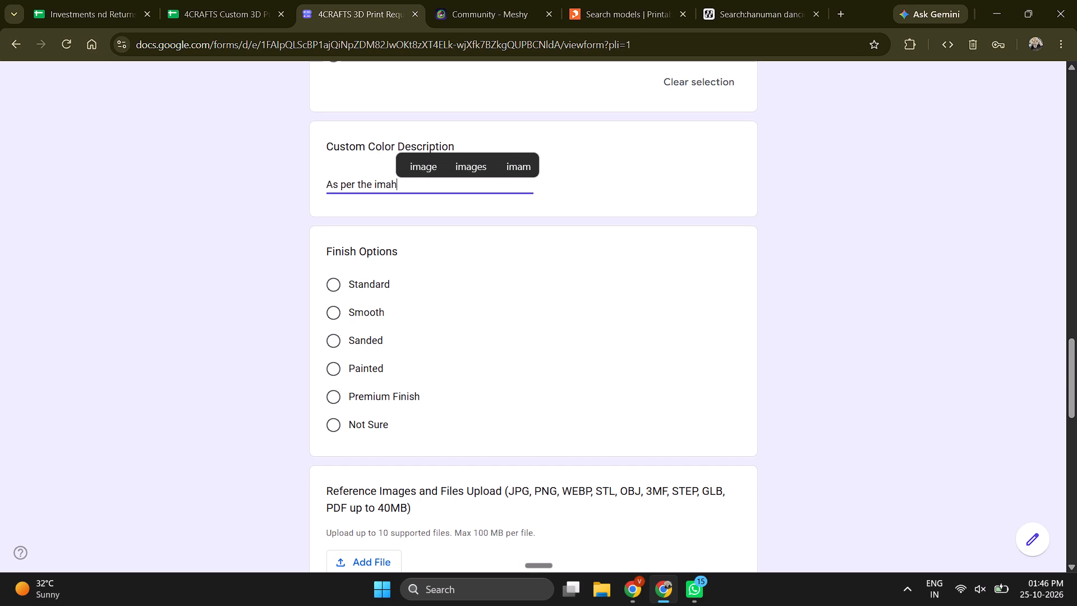
pyautogui.press('BackSpace')
pyautogui.write('ge')
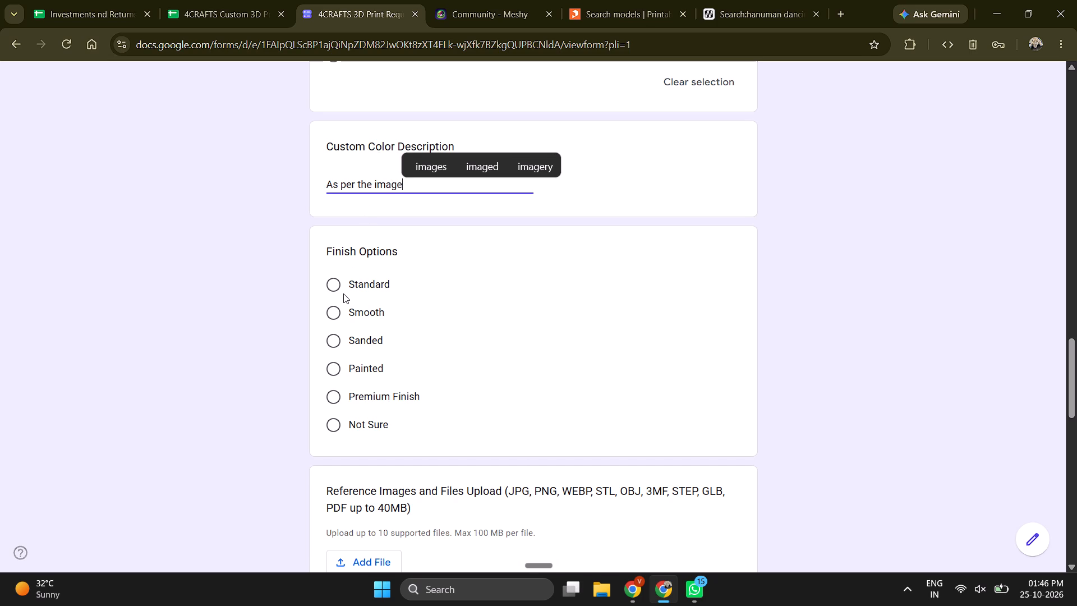
# Choose Standard as the finish option.
pyautogui.click(343, 293)
pyautogui.click(333, 283)
# Look at the form's reference files upload question, and switch to the Meshy community page.
pyautogui.scroll(-2, 333, 283)
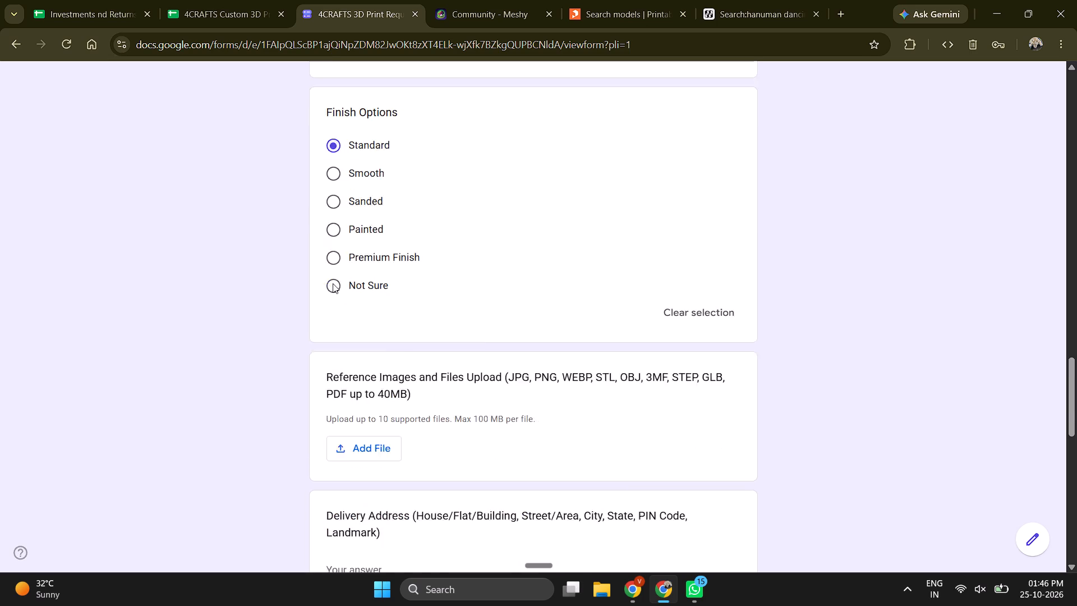
pyautogui.scroll(-2, 333, 283)
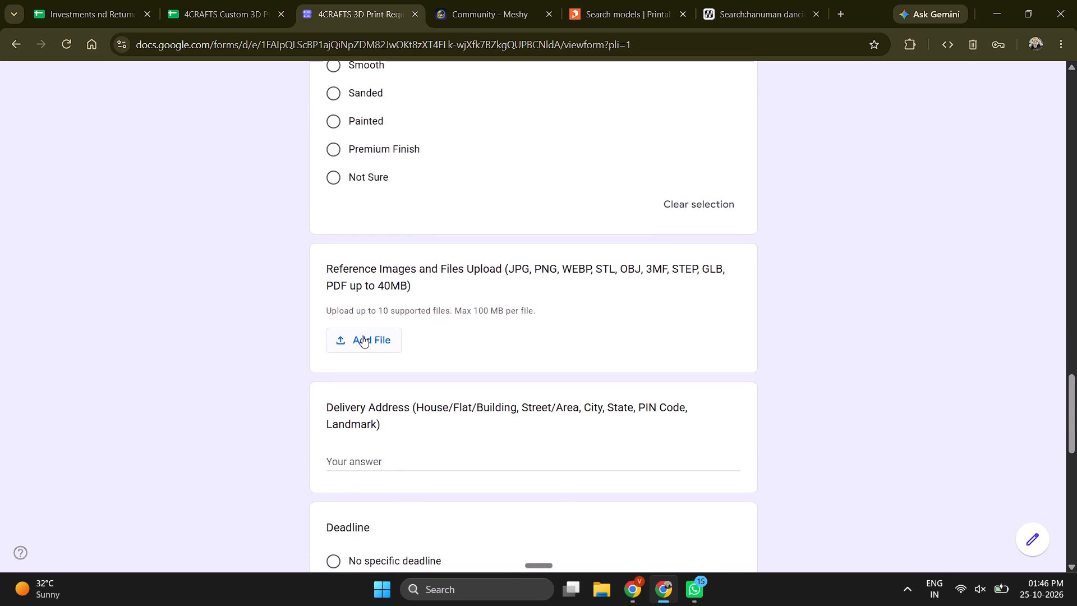
pyautogui.click(641, 0)
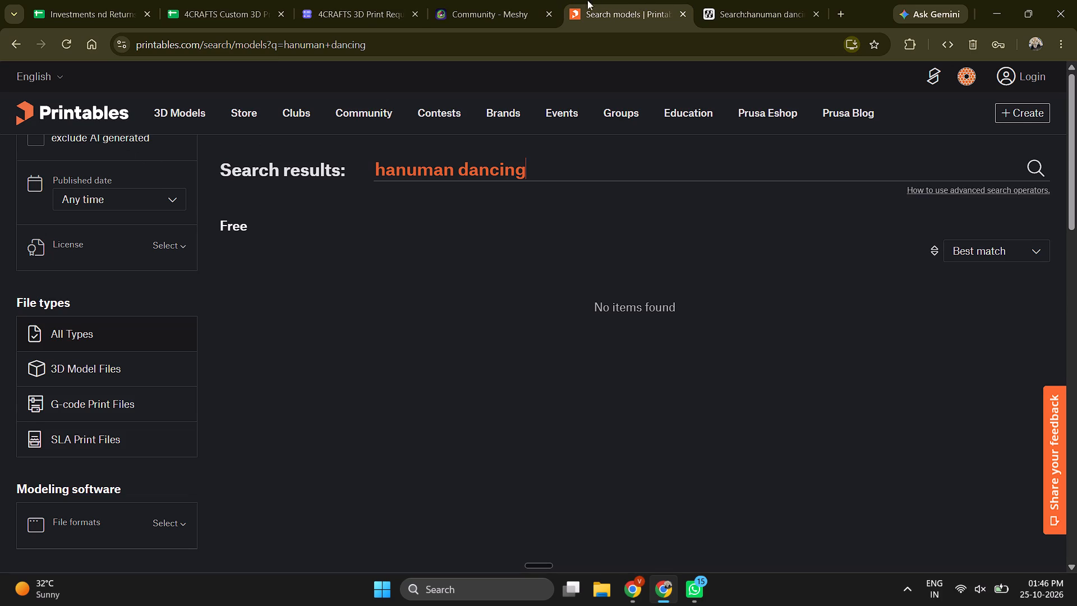
pyautogui.click(475, 0)
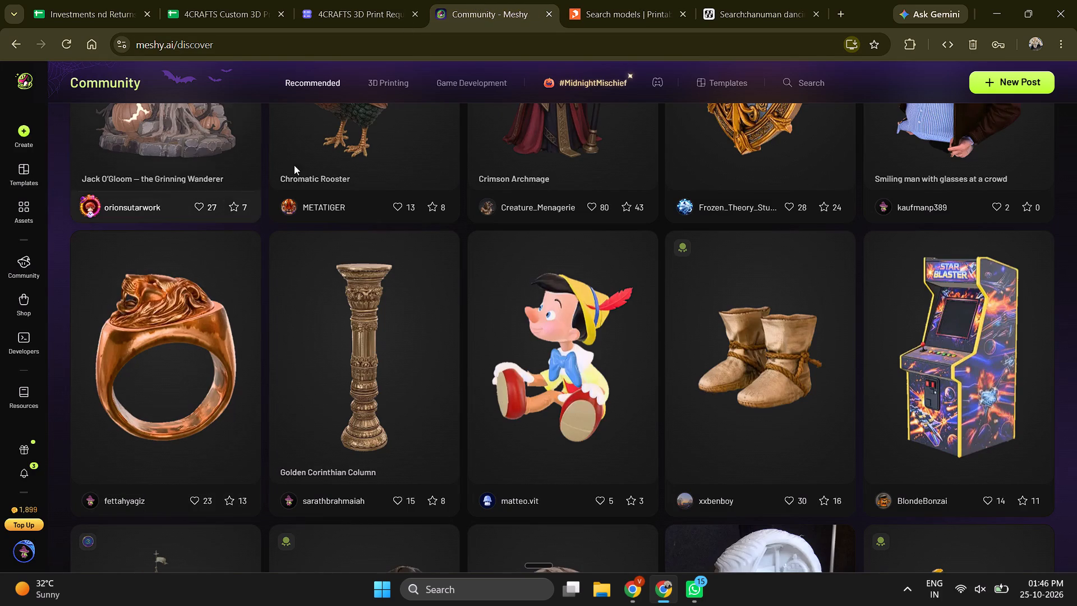
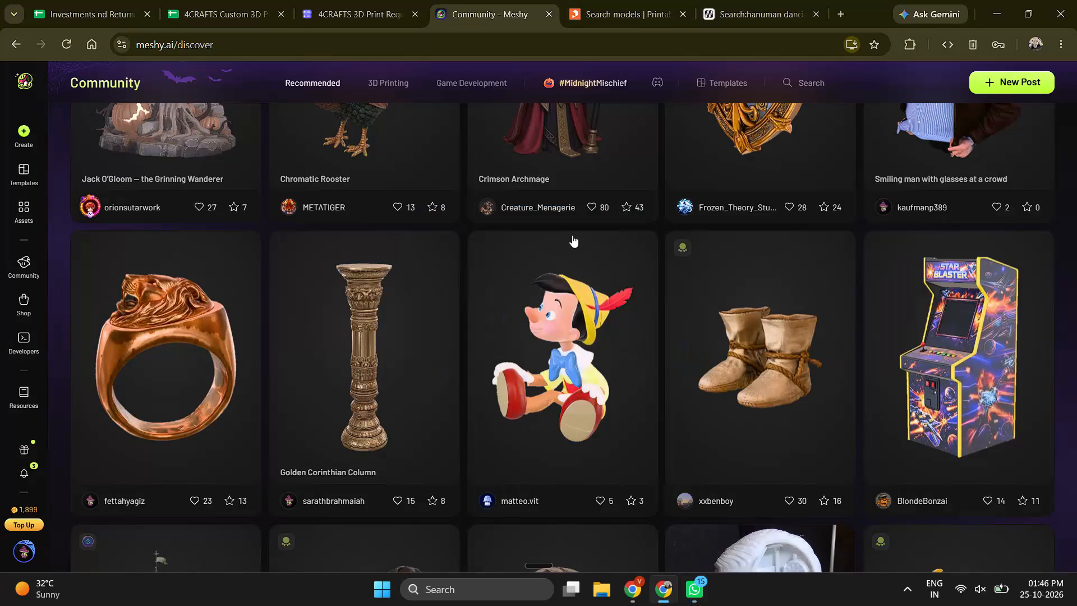
# Return to the 4CRAFTS 3D Print Request form and open the file picker for the reference images and files upload question.
pyautogui.click(331, 0)
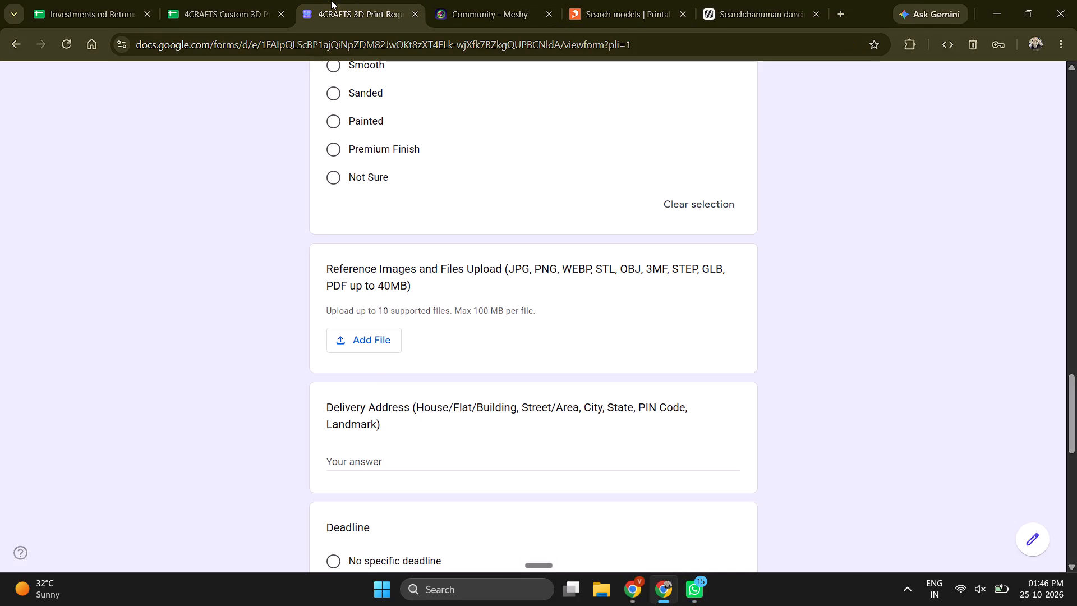
pyautogui.click(356, 338)
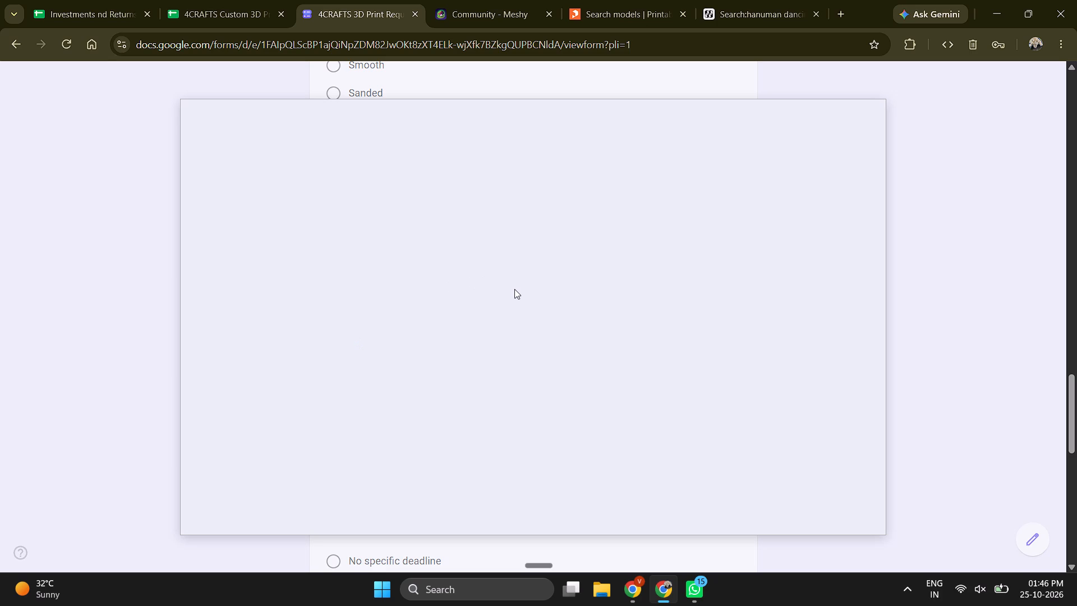
pyautogui.click(1075, 253)
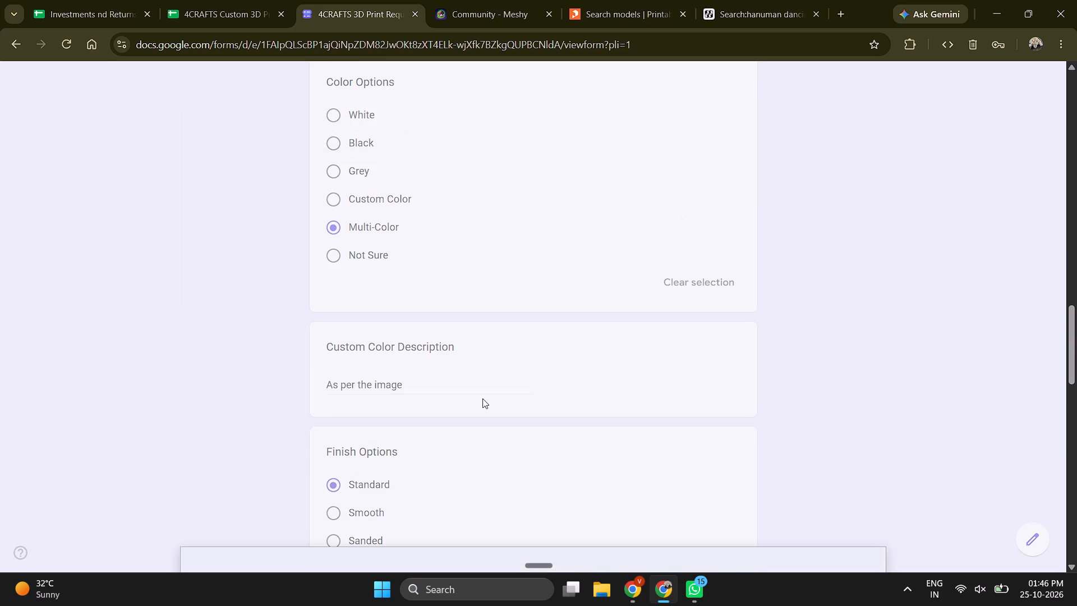
pyautogui.click(254, 380)
pyautogui.click(608, 272)
# Switch to the Printables model search page for "hanuman dancing".
pyautogui.click(651, 0)
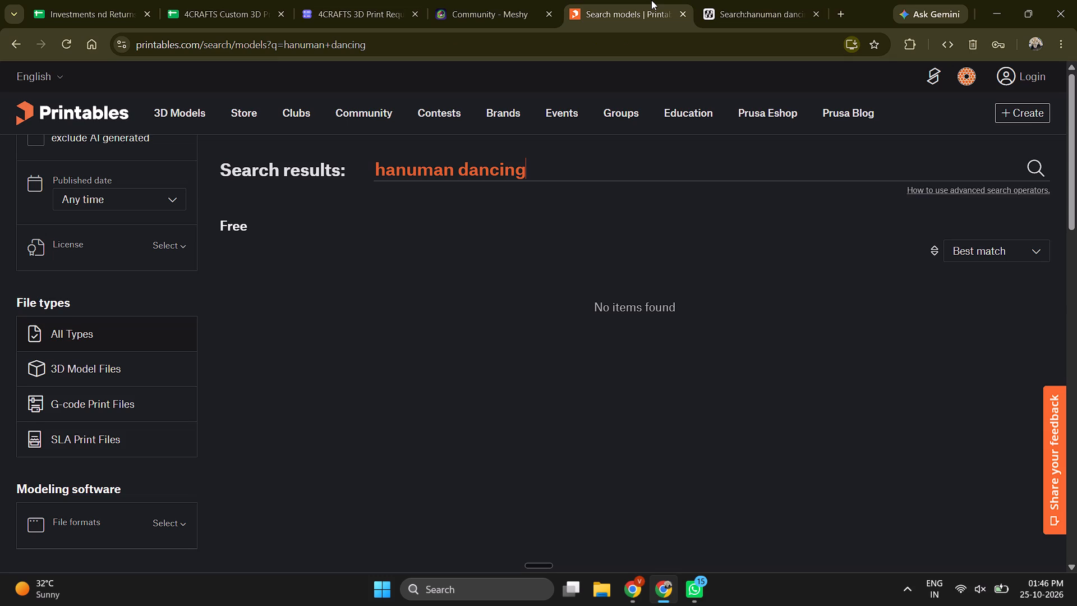
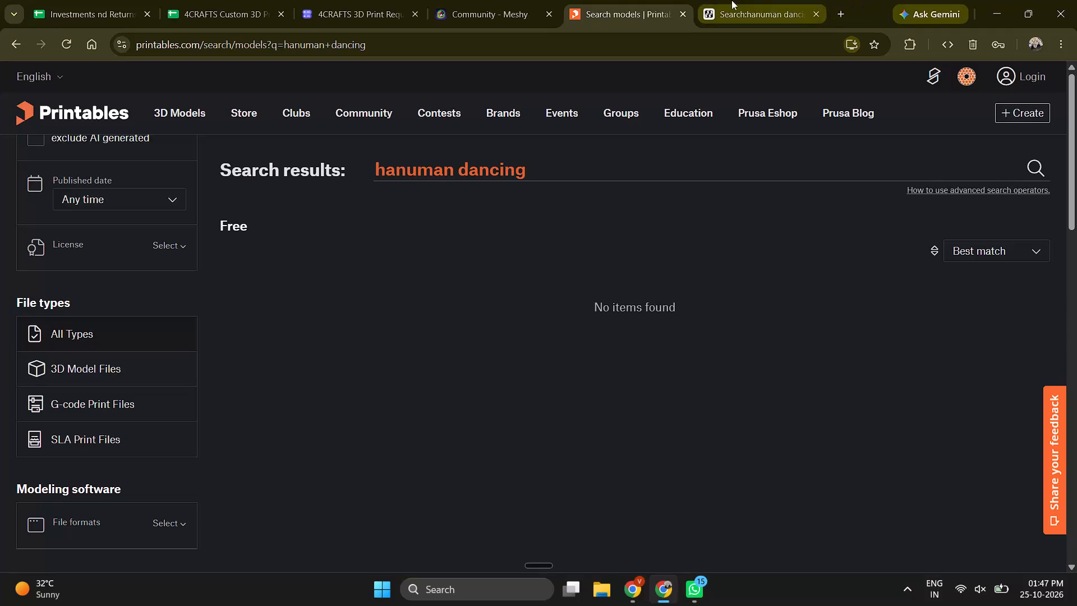
# Return to the 4CRAFTS 3D Print Request form and reload the page to dismiss the Insert file dialog.
pyautogui.click(347, 0)
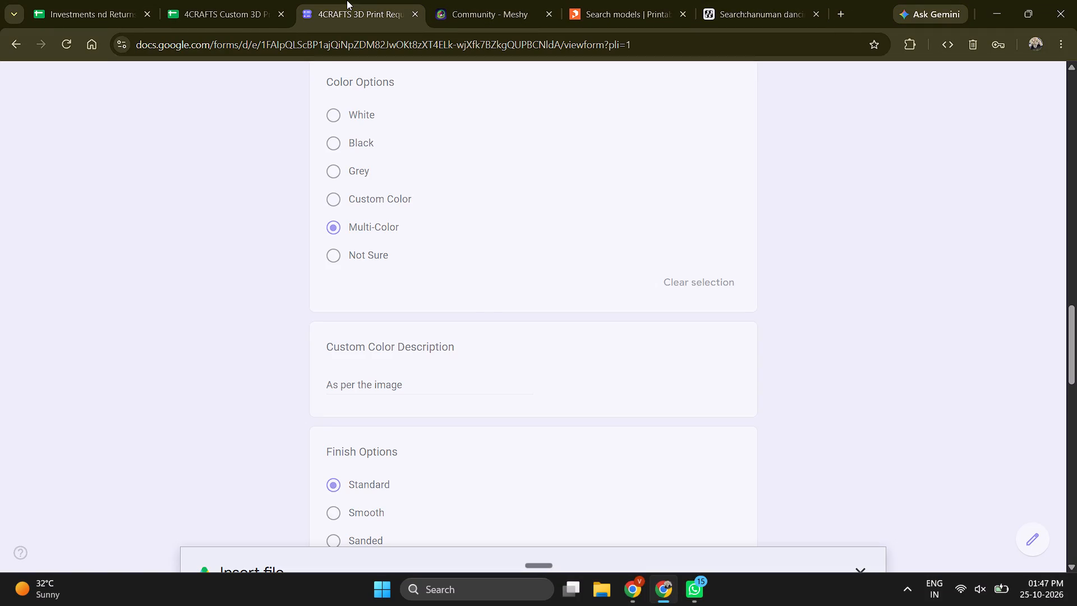
pyautogui.click(481, 295)
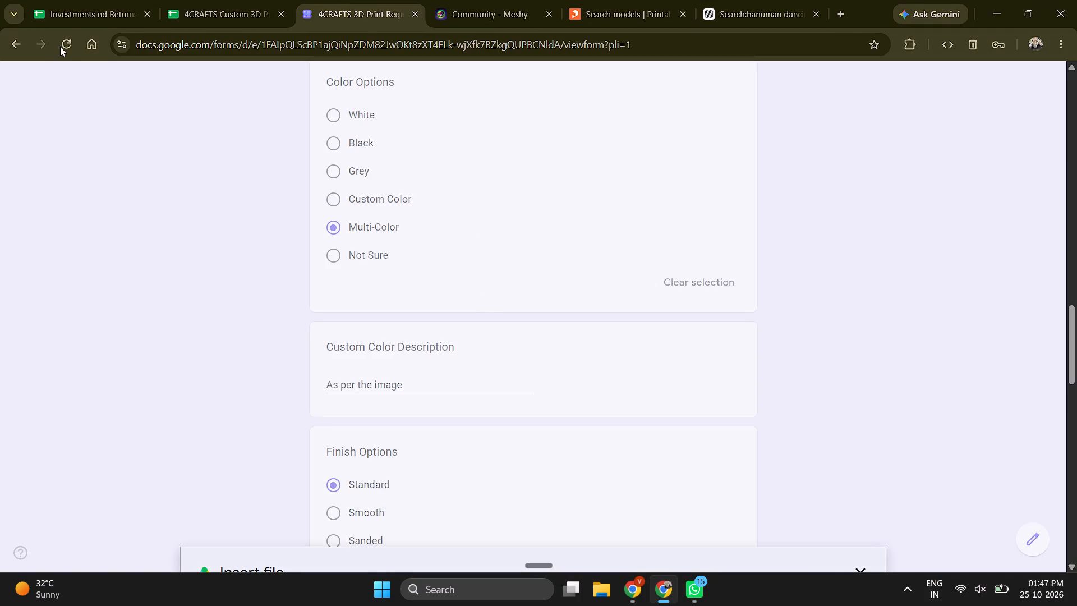
pyautogui.click(62, 47)
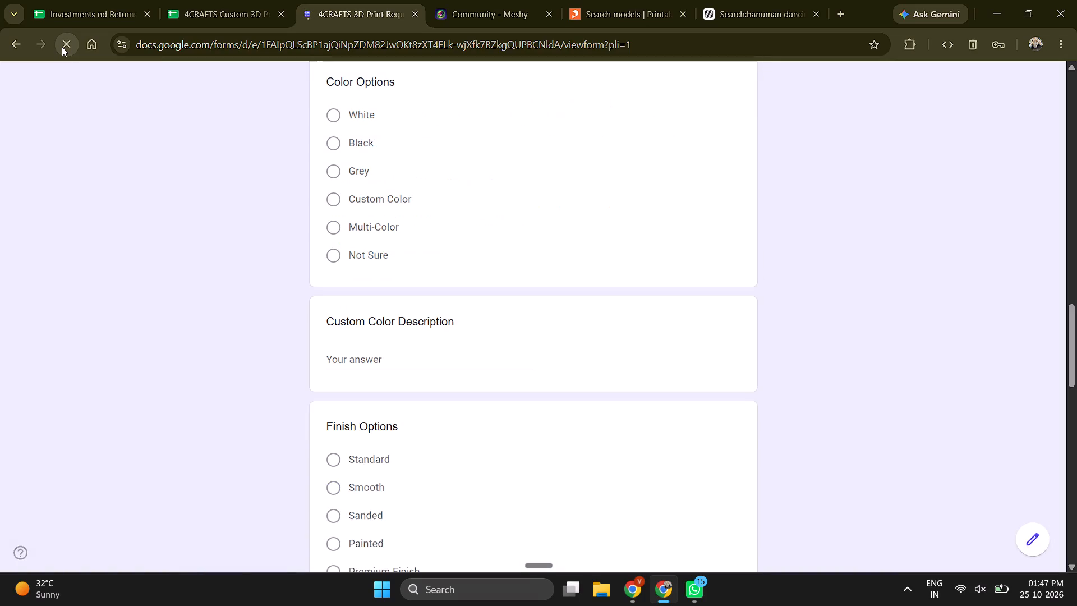
pyautogui.scroll(-2, 320, 219)
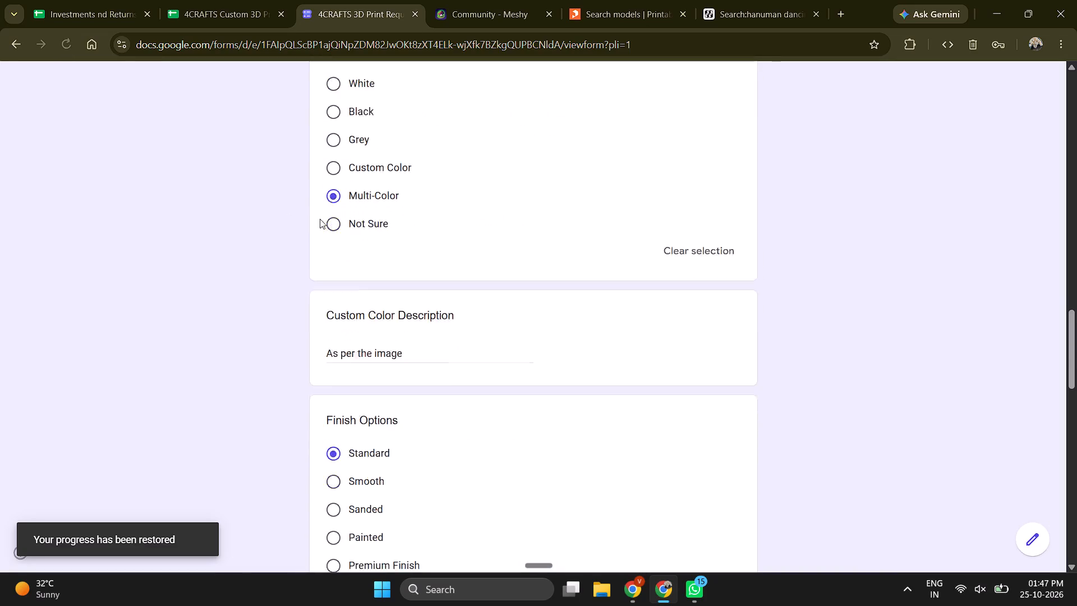
# Open the file picker for the reference images and files upload question and try to paste the copied content into its upload area.
pyautogui.scroll(-5, 320, 219)
pyautogui.click(360, 129)
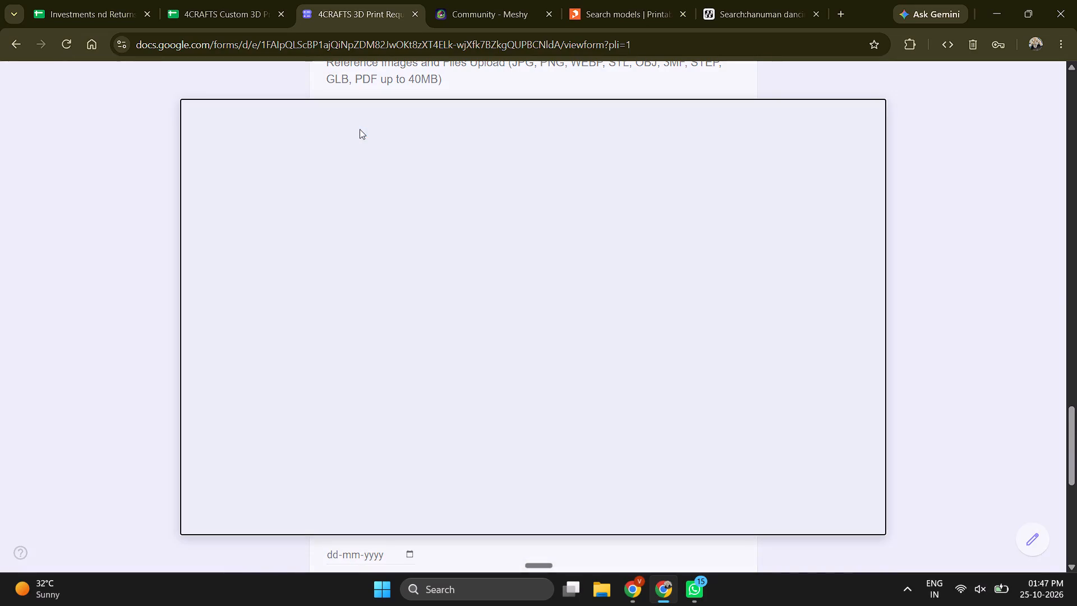
pyautogui.click(416, 274)
pyautogui.hotkey('ctrl', 'v')
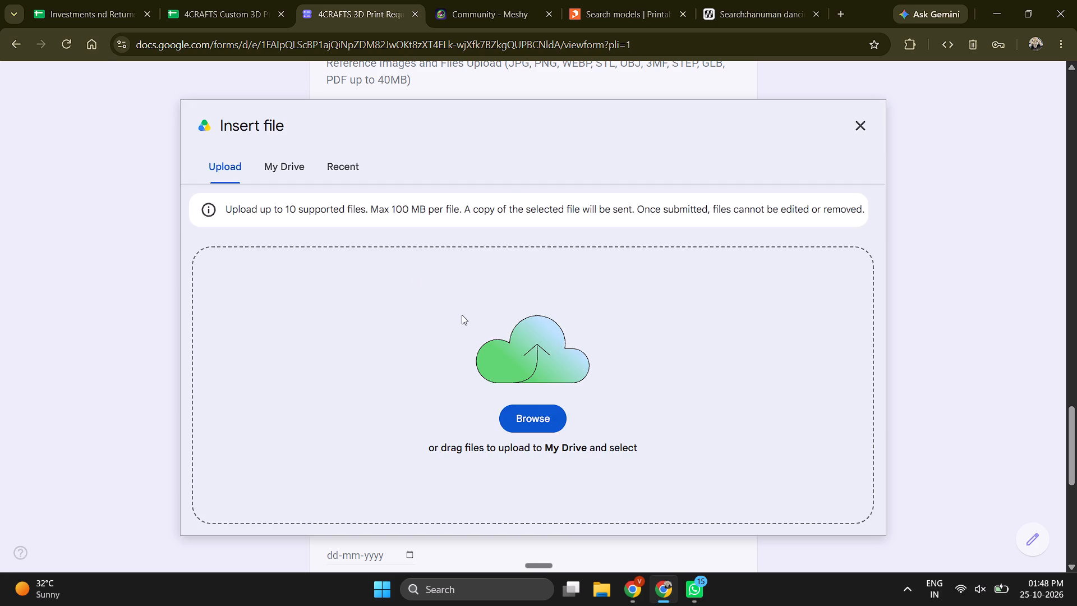
pyautogui.click(379, 347)
pyautogui.hotkey('ctrl', 'v')
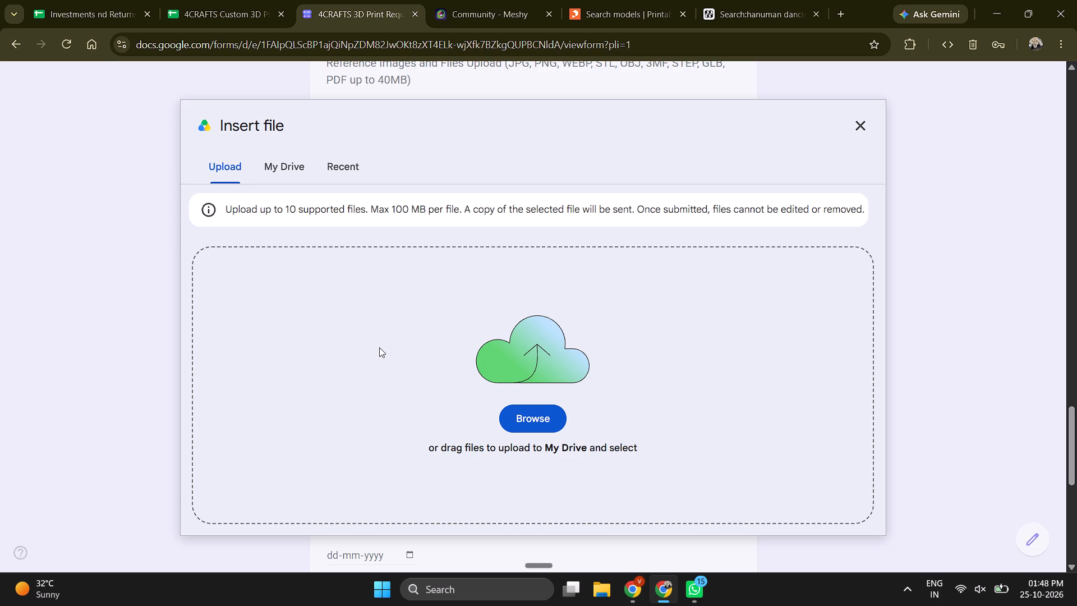
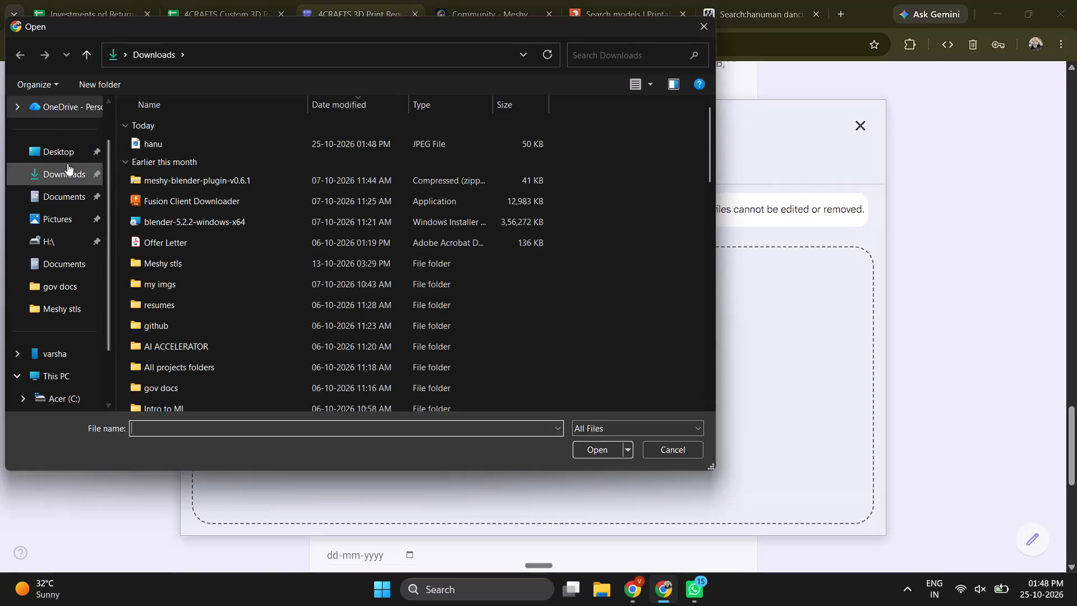
# Attach the hanu JPEG from the Downloads folder to the reference images and files upload question.
pyautogui.click(148, 150)
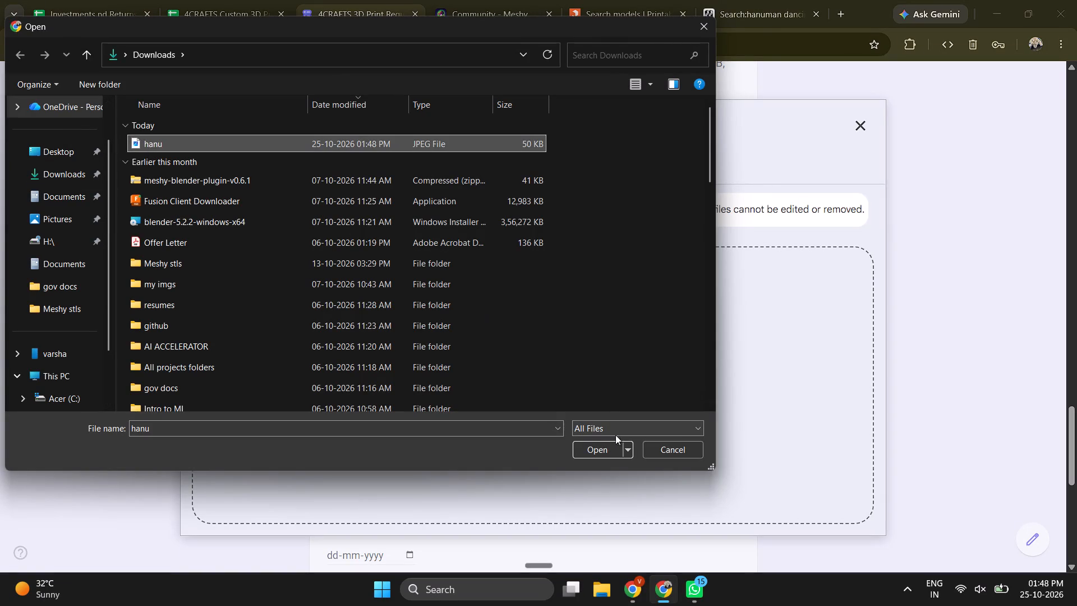
pyautogui.click(592, 453)
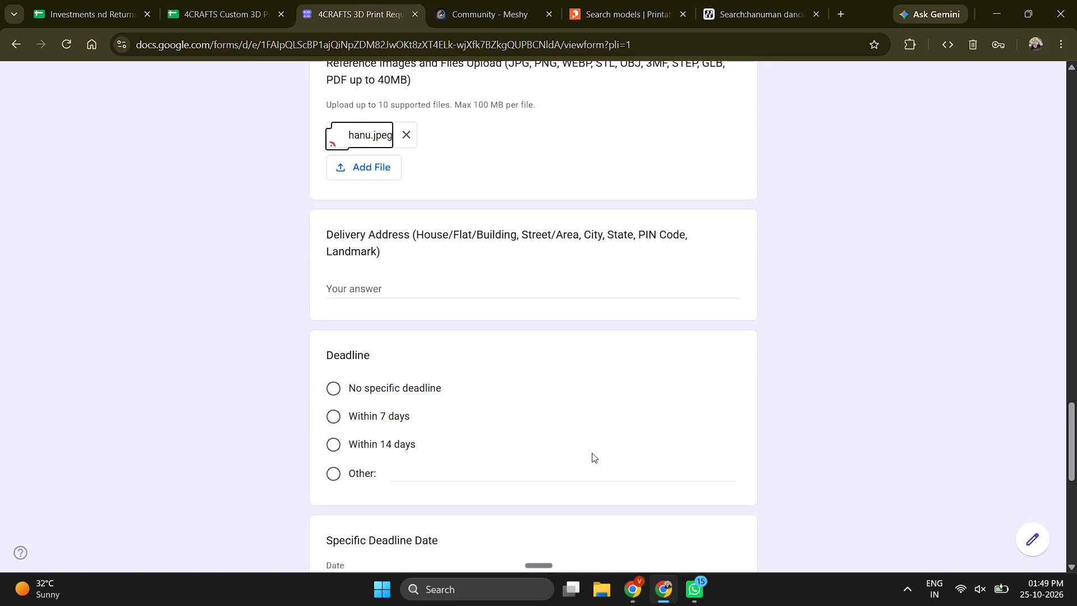
pyautogui.click(358, 305)
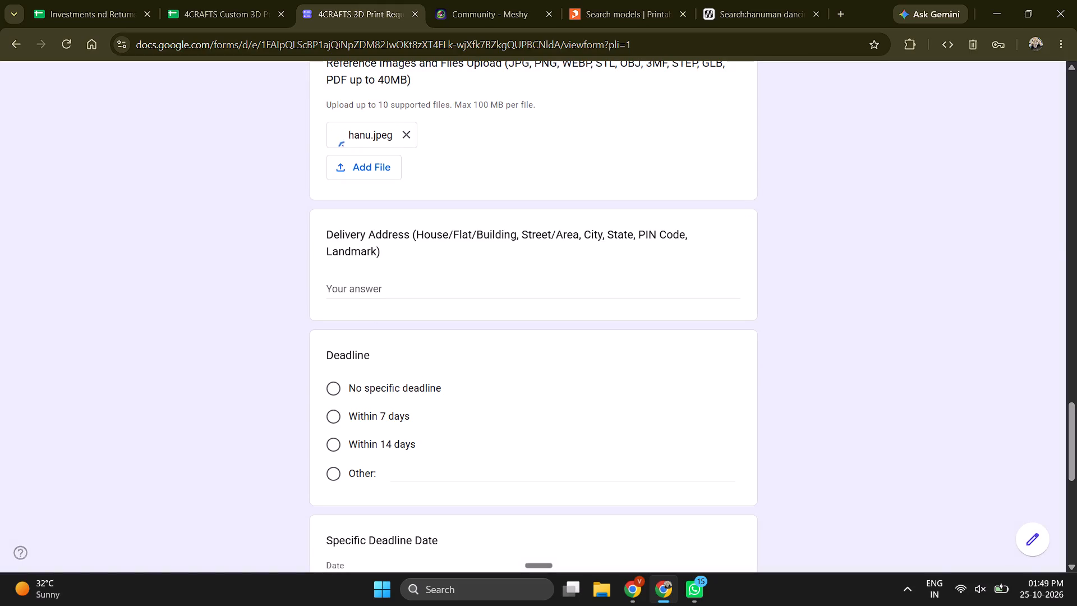
# Enter the customer's locality as the delivery address and choose No specific deadline for the order.
pyautogui.click(352, 286)
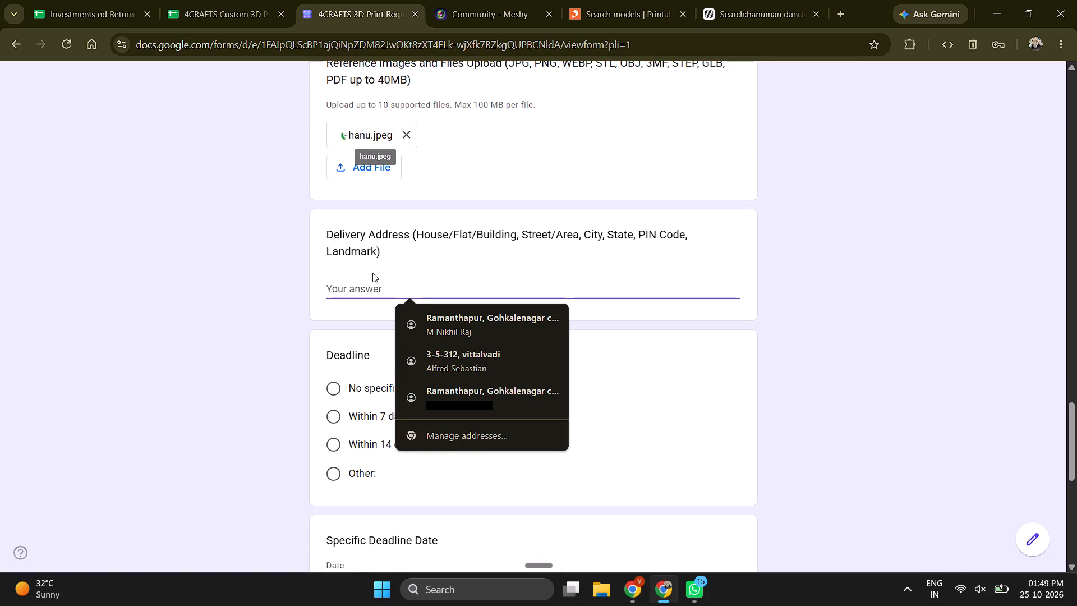
pyautogui.write('Indrakara')
pyautogui.press('n')
pyautogui.click(330, 388)
# Enter a price of 300 with Varsha as the person who took the order, and submit the form.
pyautogui.scroll(-5, 330, 388)
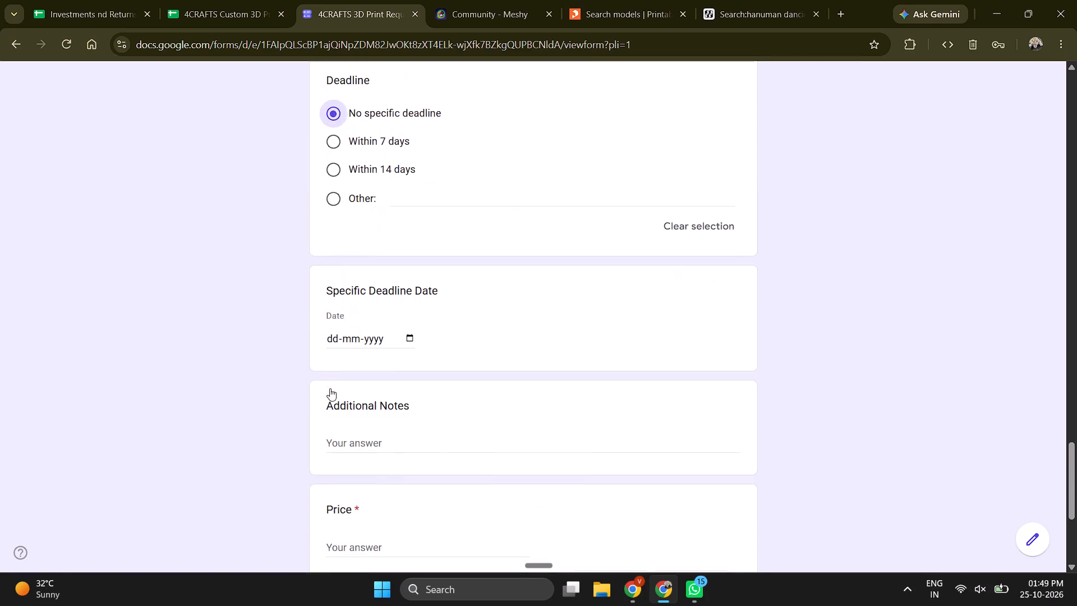
pyautogui.scroll(-3, 404, 383)
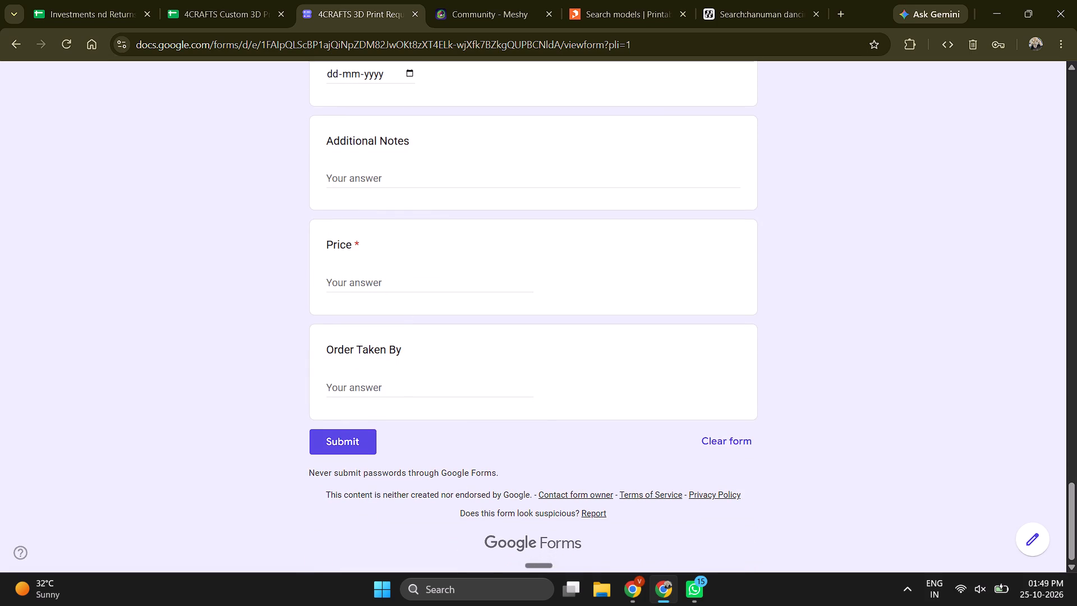
pyautogui.click(362, 280)
pyautogui.write('300')
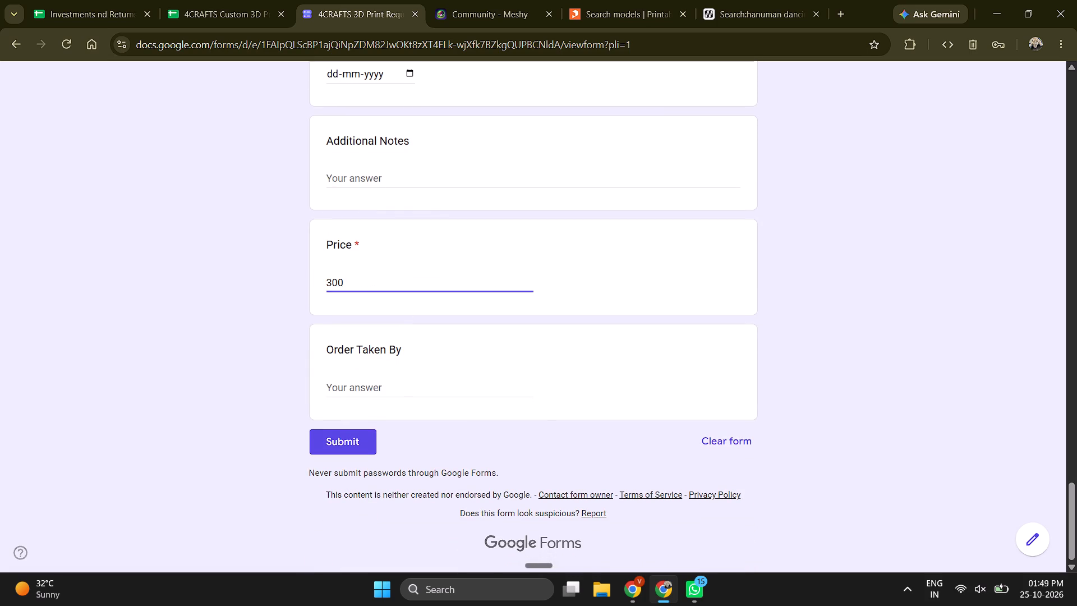
pyautogui.click(375, 385)
pyautogui.write('Varsha')
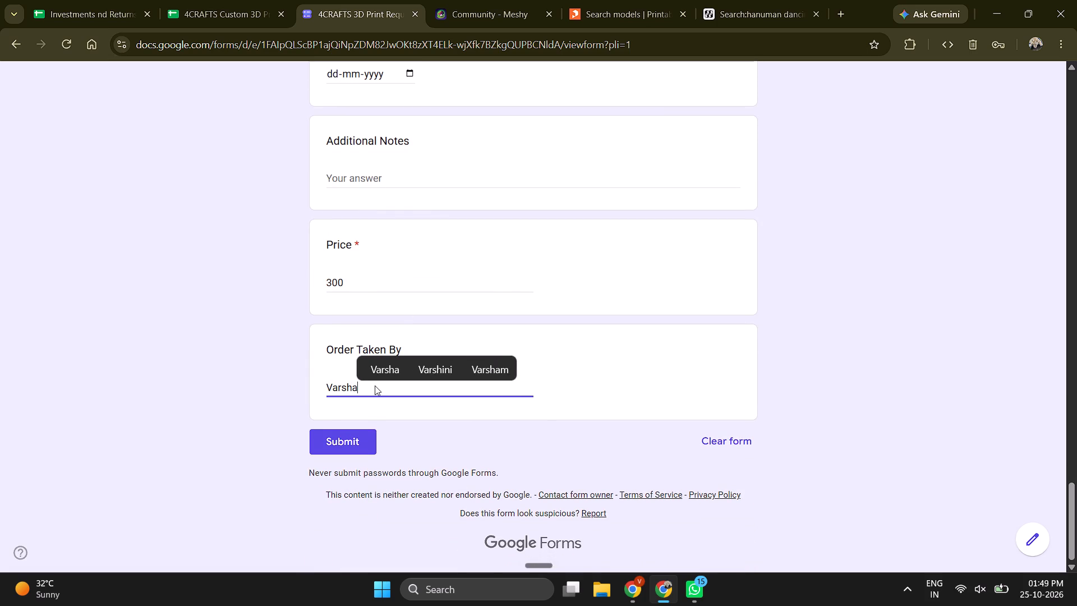
pyautogui.click(341, 440)
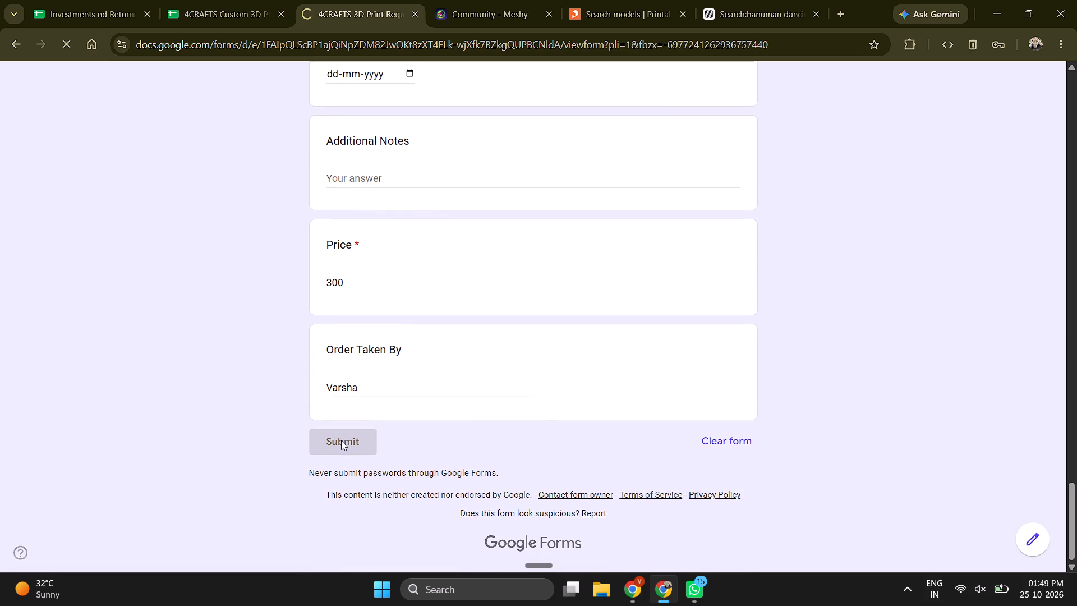
# Switch to the 4CRAFTS Custom 3D Print Request (Responses) spreadsheet and reload it.
pyautogui.click(216, 0)
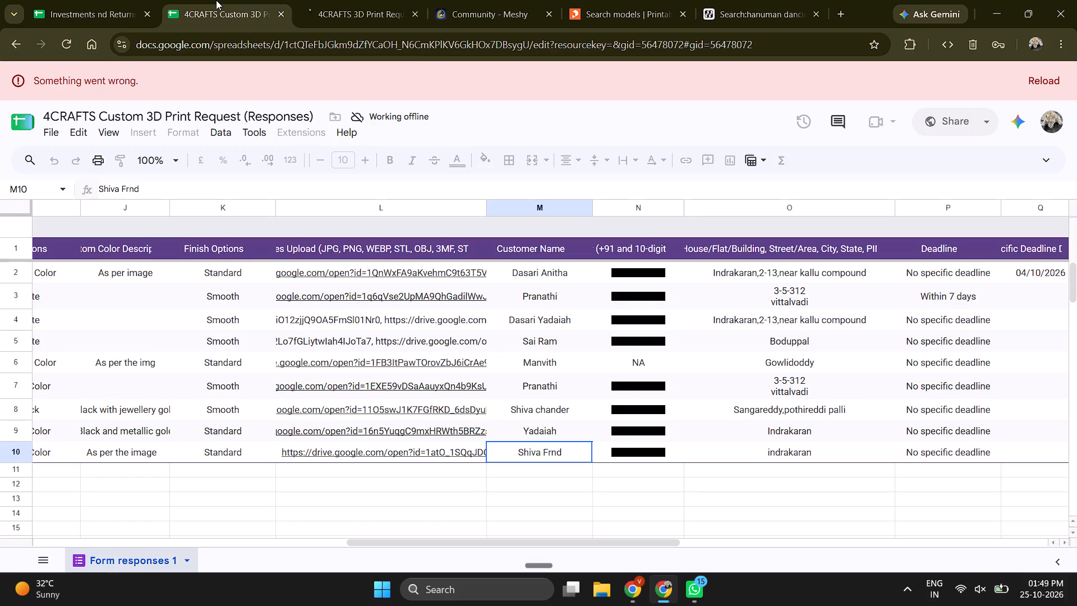
pyautogui.click(66, 38)
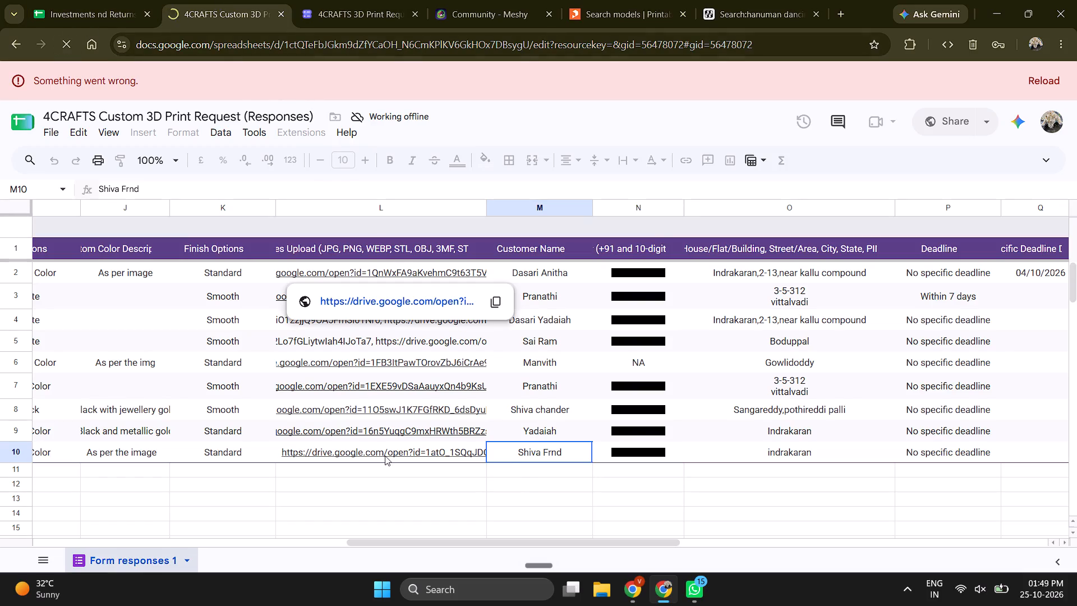
# Set the Progress of the Edward Newgate order in row 6 to In Progress.
pyautogui.hscroll(3, 504, 406)
pyautogui.hscroll(-1, 504, 406)
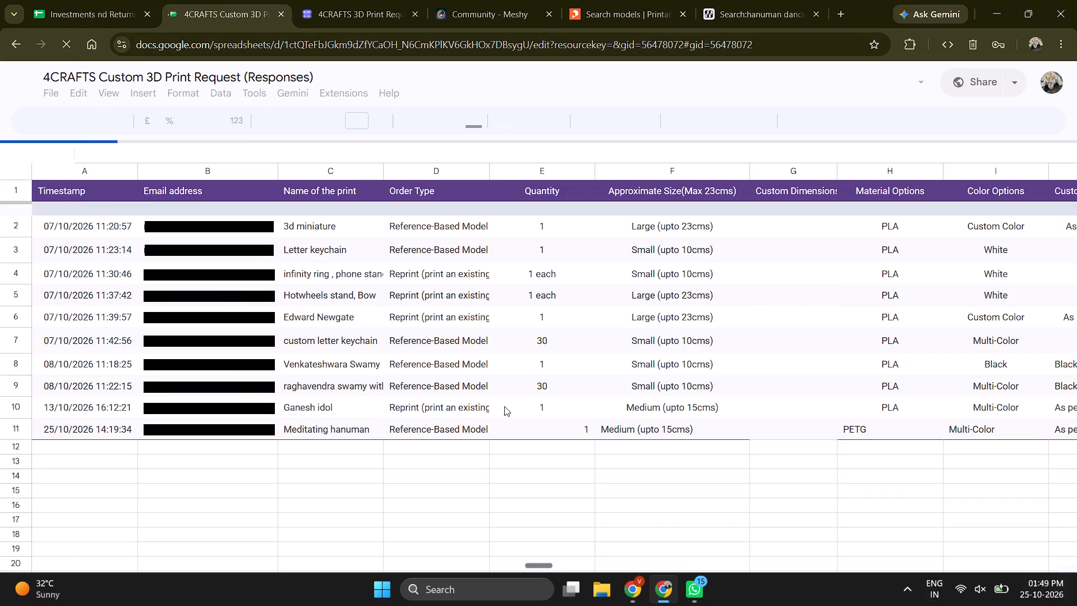
pyautogui.hscroll(-1, 504, 406)
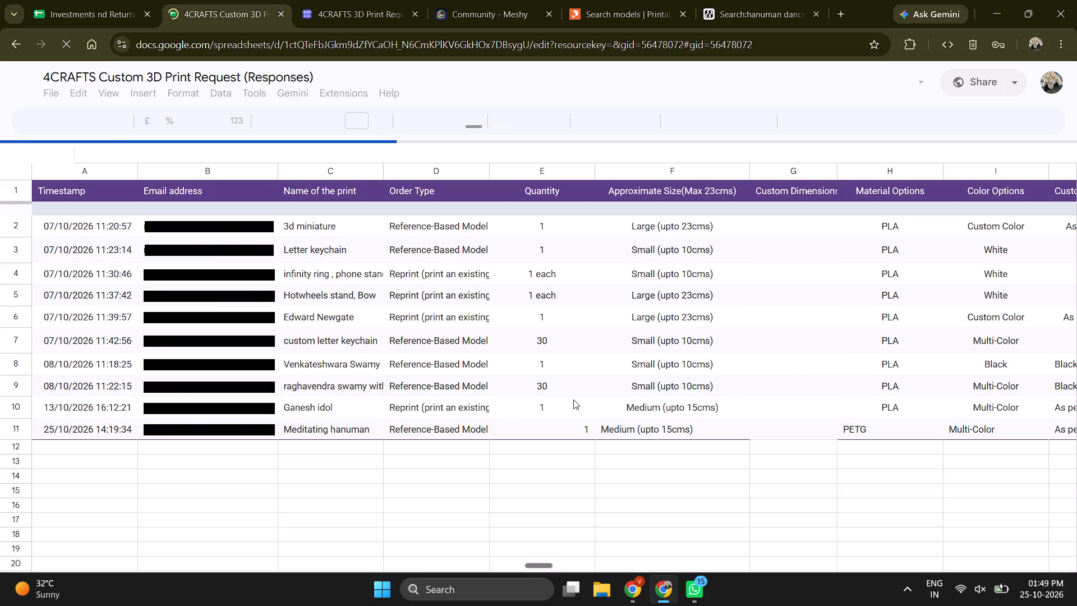
pyautogui.hscroll(-1, 574, 321)
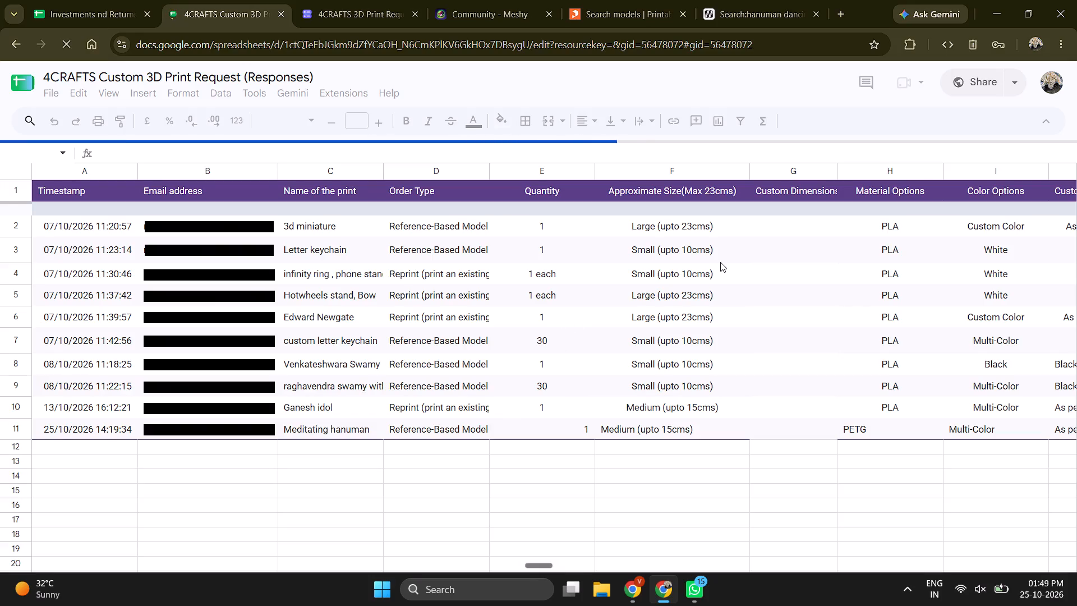
pyautogui.hscroll(-4, 720, 262)
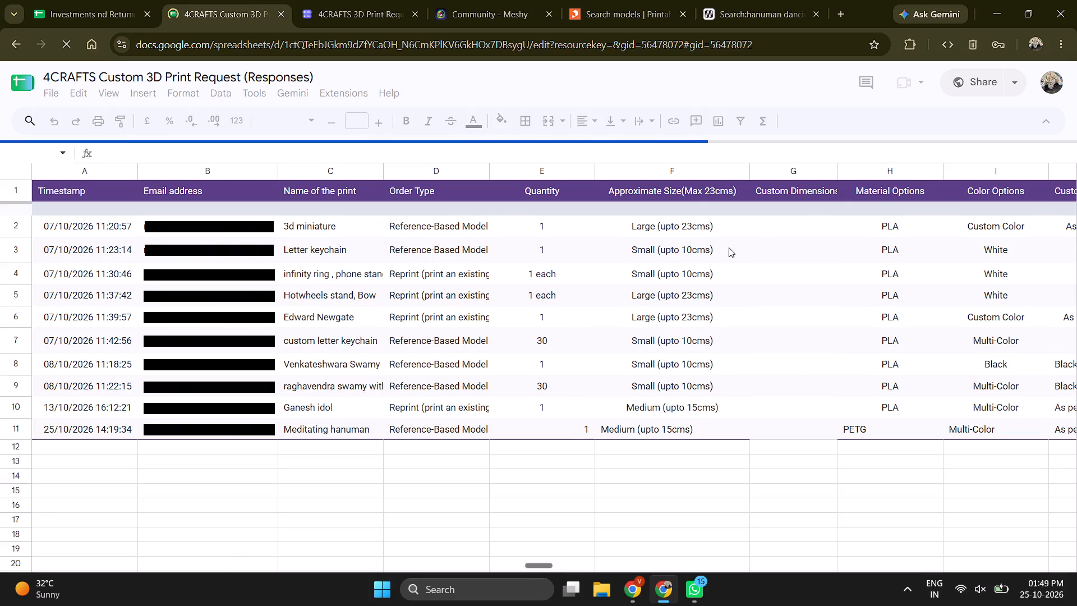
pyautogui.hscroll(-12, 729, 247)
pyautogui.hscroll(1, 729, 247)
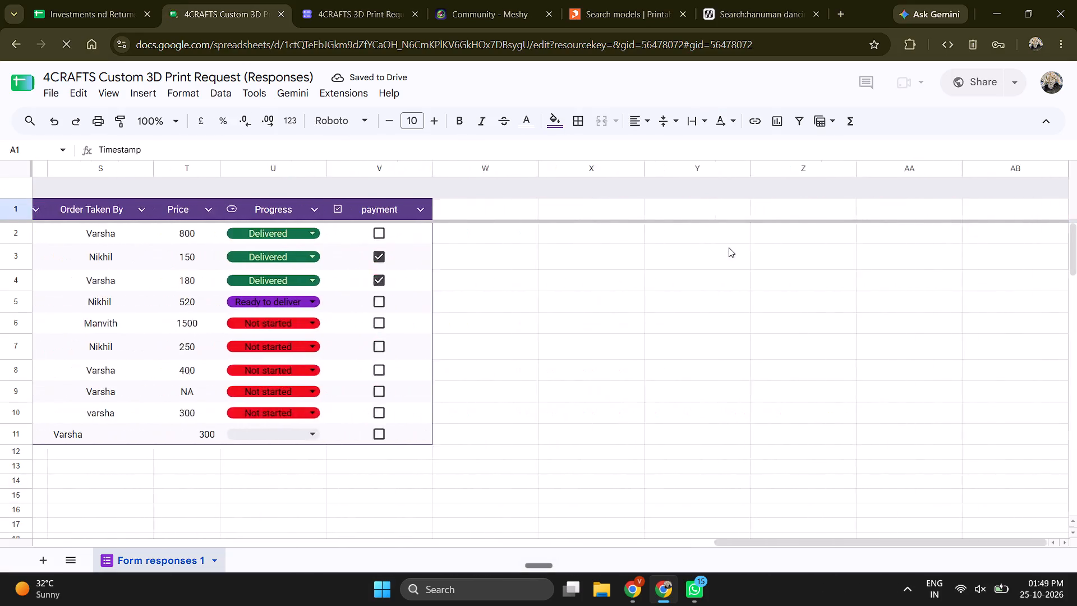
pyautogui.hscroll(1, 729, 247)
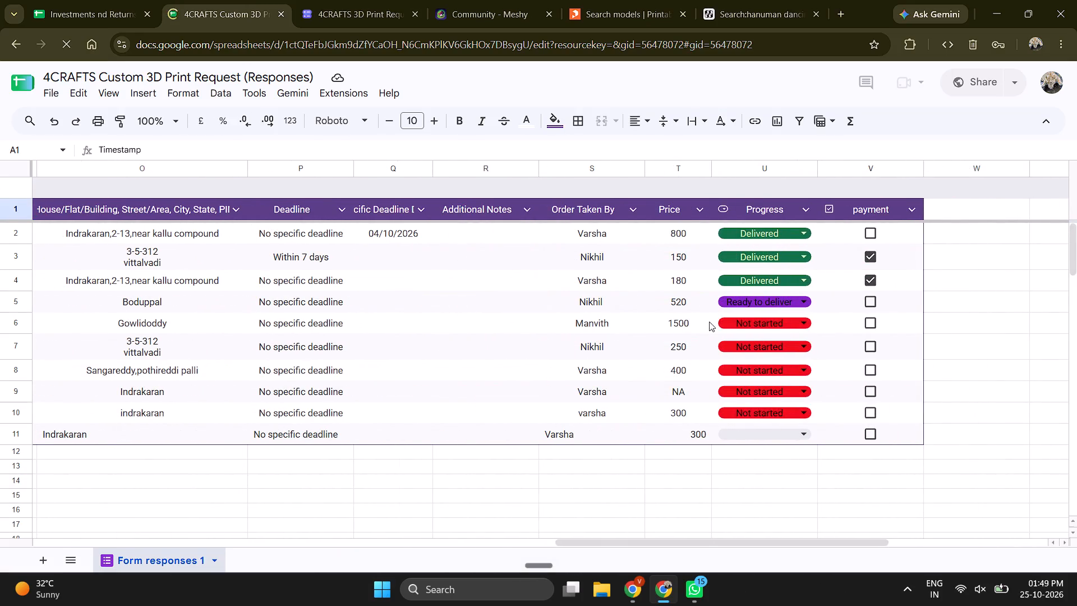
pyautogui.click(739, 325)
pyautogui.click(747, 373)
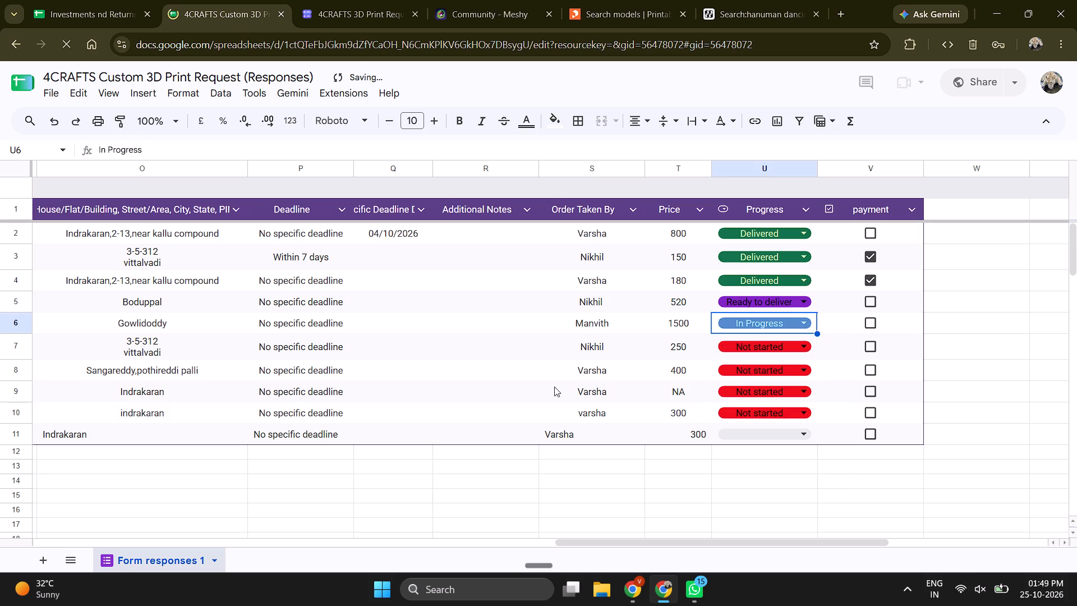
pyautogui.click(678, 367)
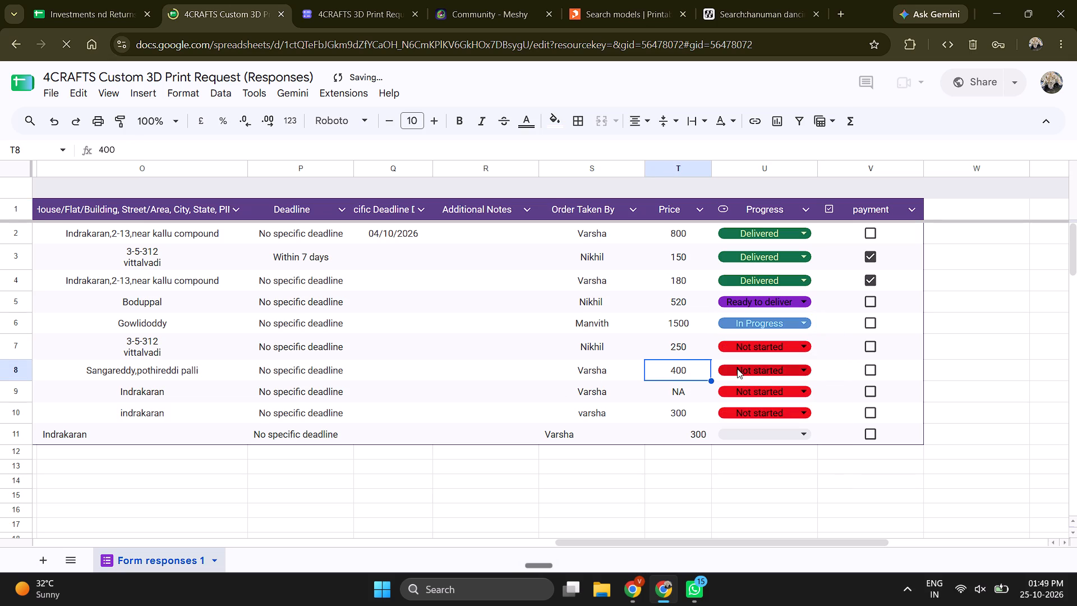
pyautogui.hscroll(9, 737, 369)
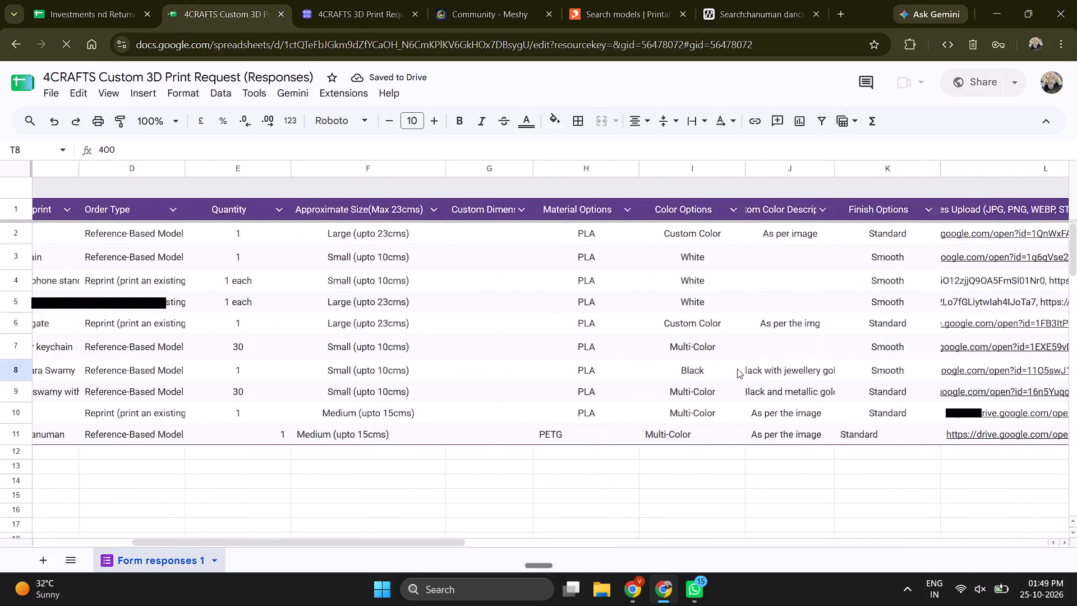
pyautogui.hscroll(1, 737, 369)
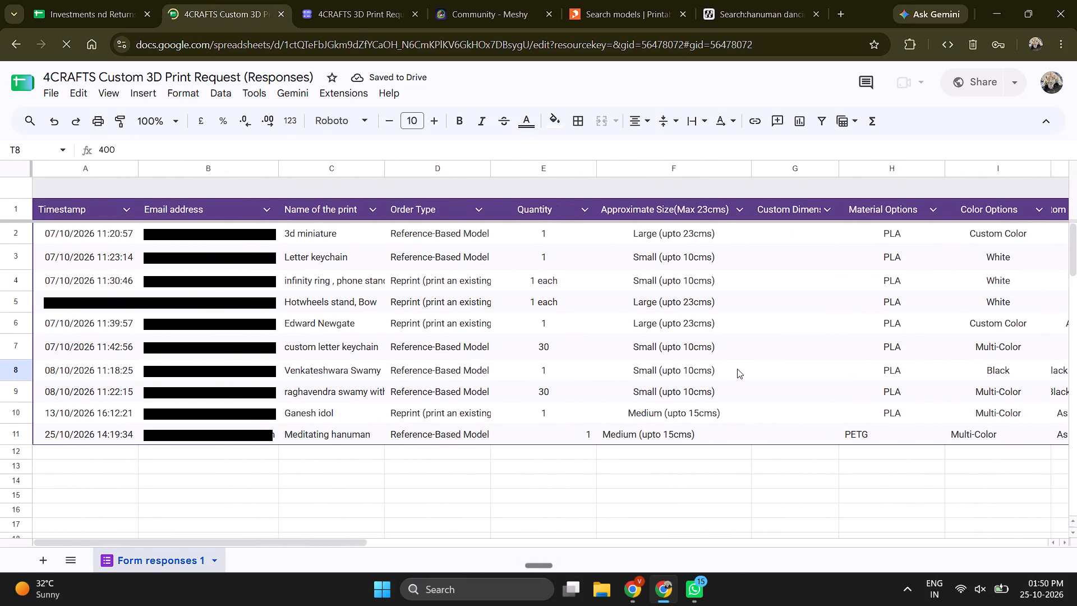
pyautogui.hscroll(1, 737, 369)
pyautogui.click(424, 370)
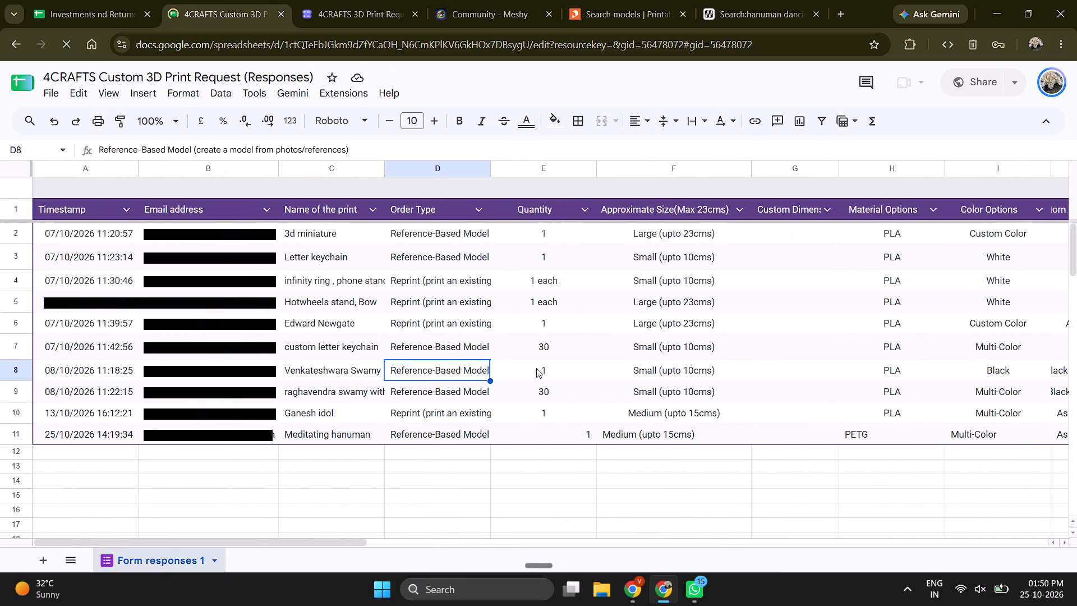
pyautogui.hscroll(-8, 536, 368)
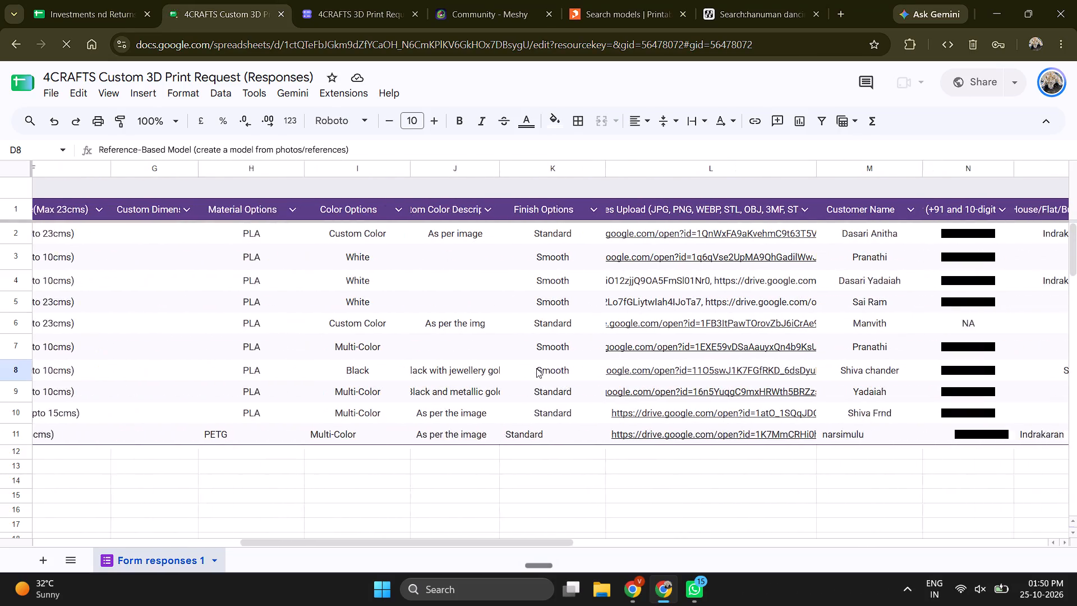
pyautogui.hscroll(-9, 536, 368)
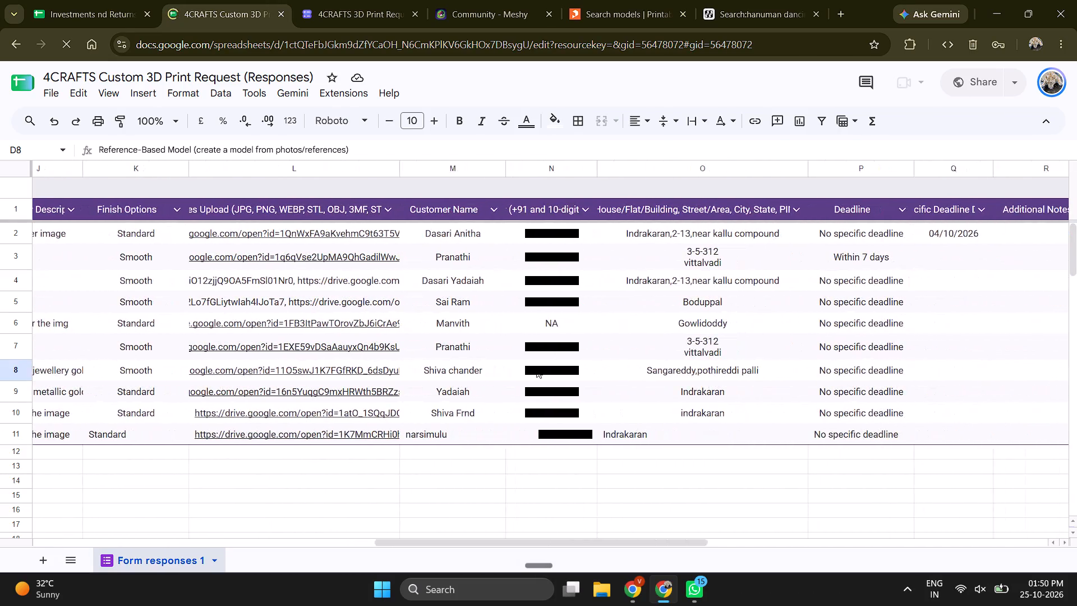
pyautogui.hscroll(-7, 536, 368)
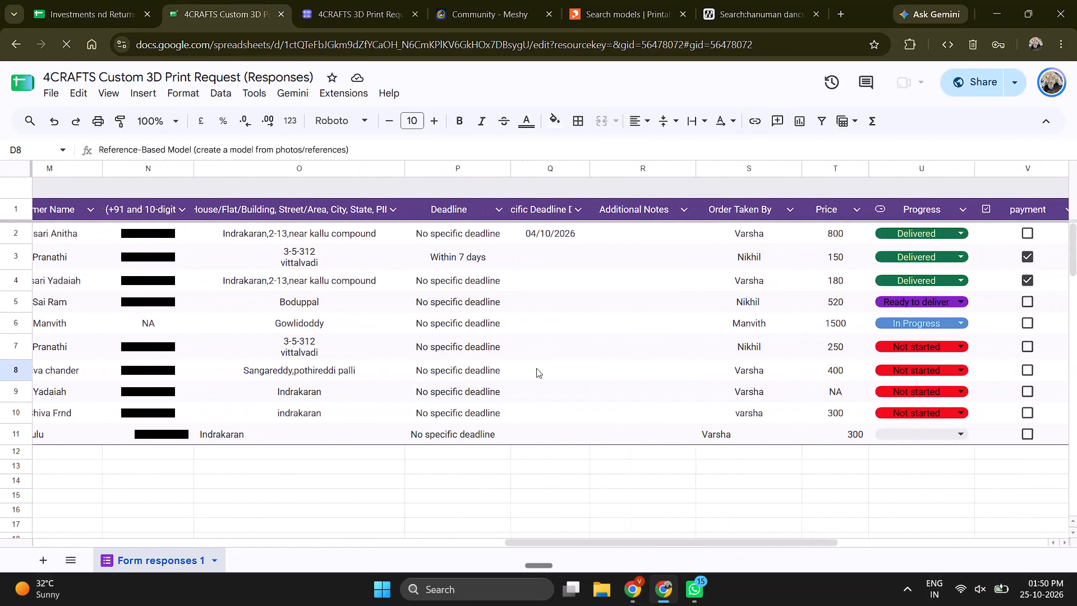
pyautogui.hscroll(-4, 536, 368)
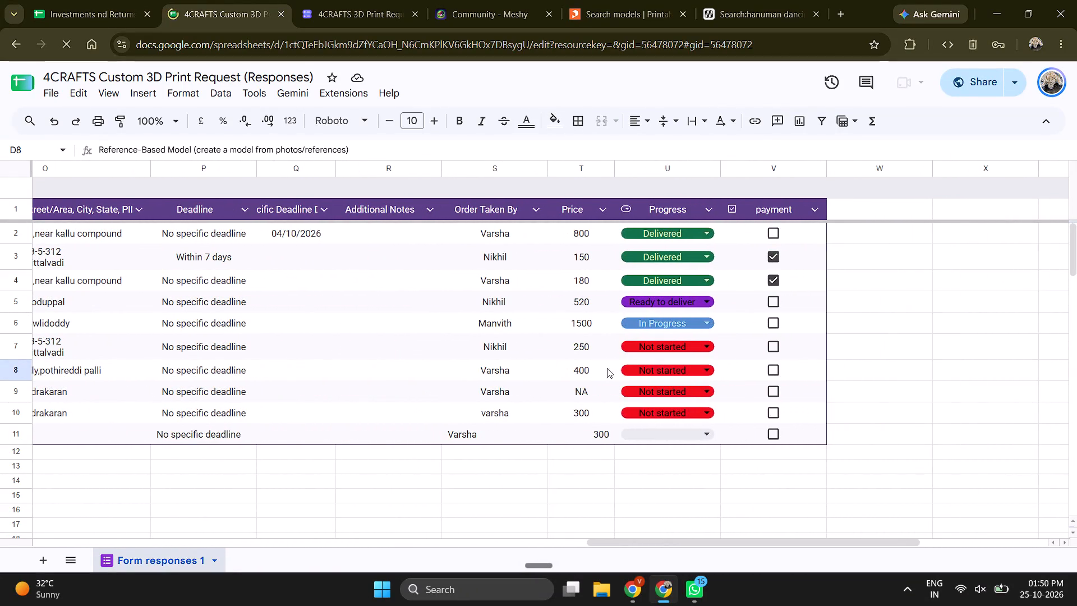
pyautogui.click(587, 370)
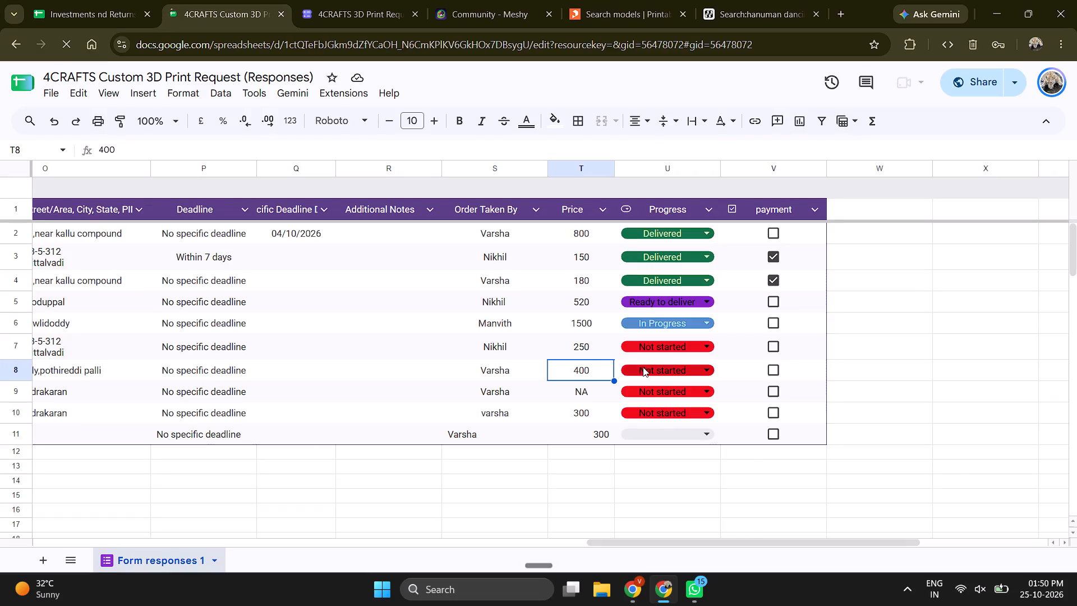
pyautogui.click(643, 367)
pyautogui.click(648, 420)
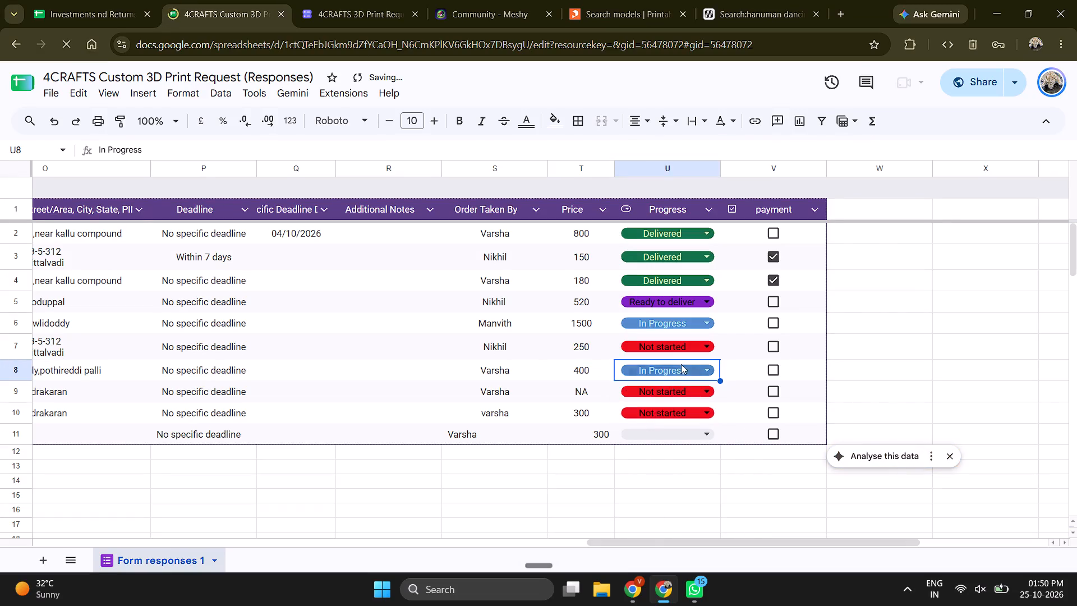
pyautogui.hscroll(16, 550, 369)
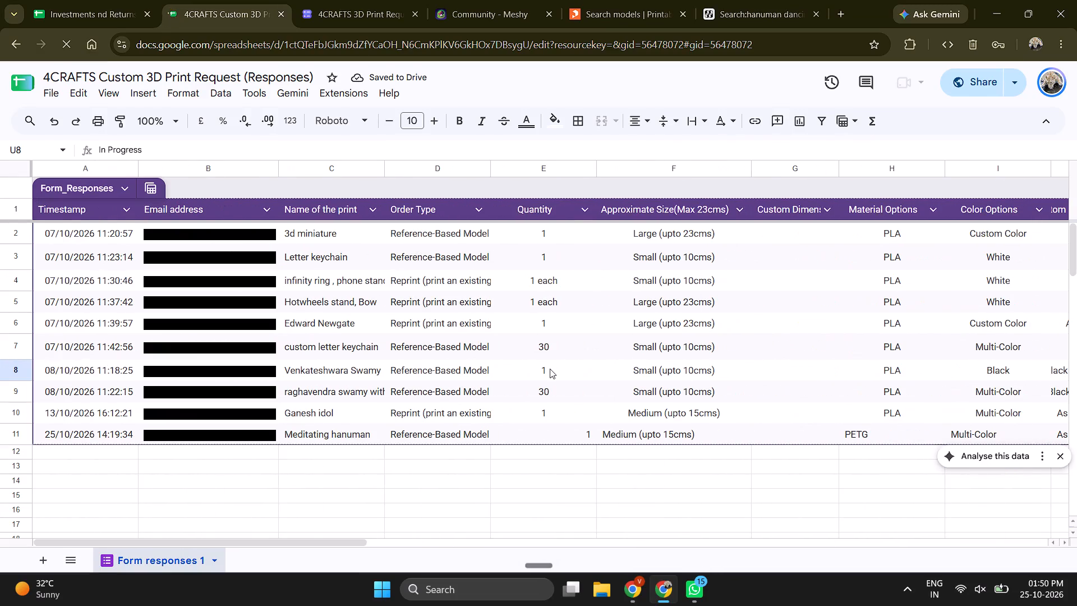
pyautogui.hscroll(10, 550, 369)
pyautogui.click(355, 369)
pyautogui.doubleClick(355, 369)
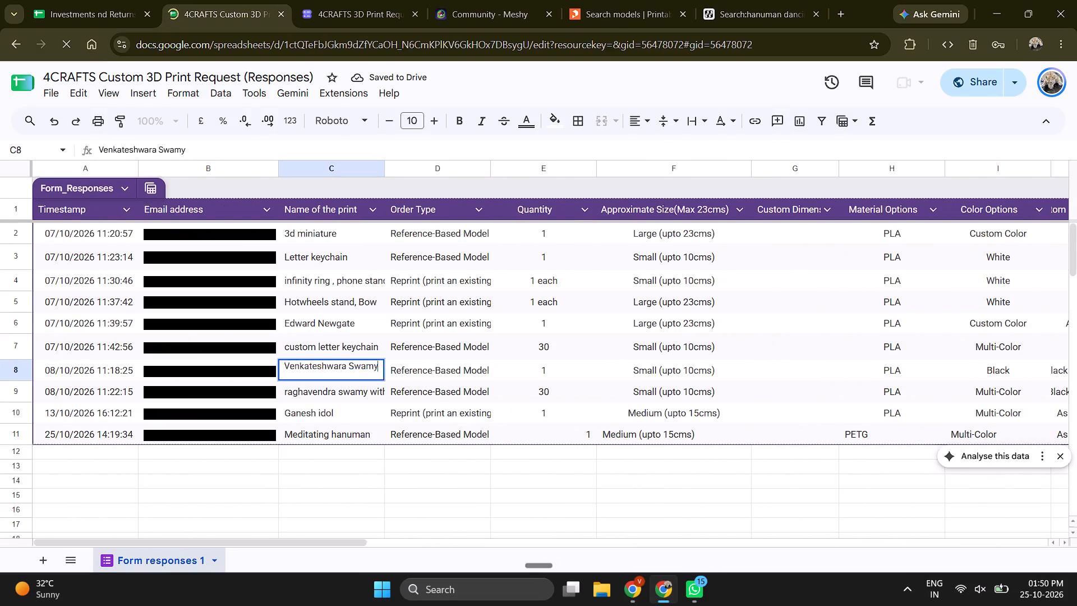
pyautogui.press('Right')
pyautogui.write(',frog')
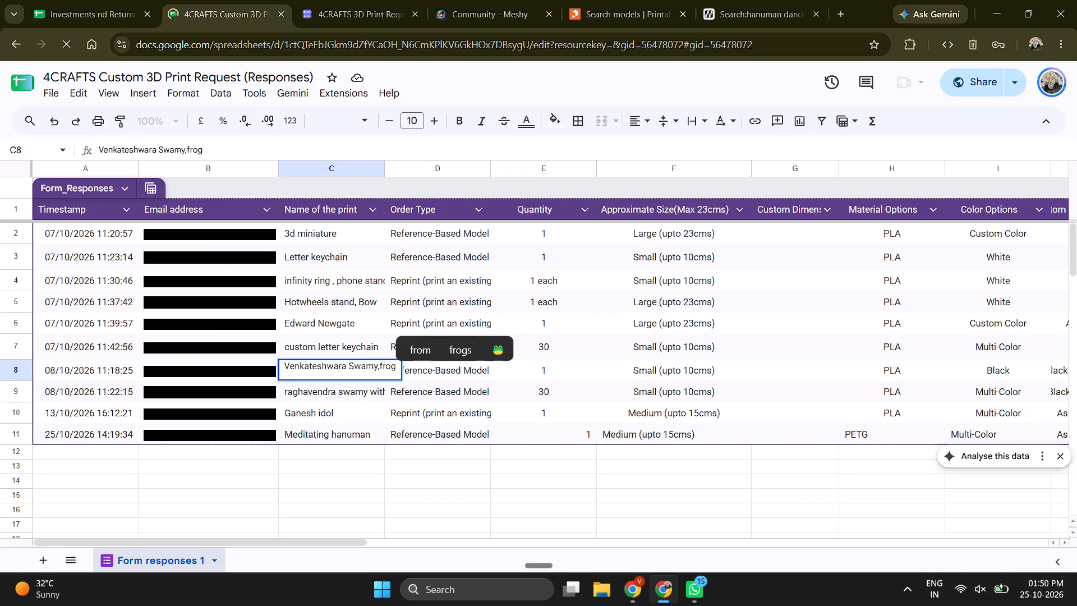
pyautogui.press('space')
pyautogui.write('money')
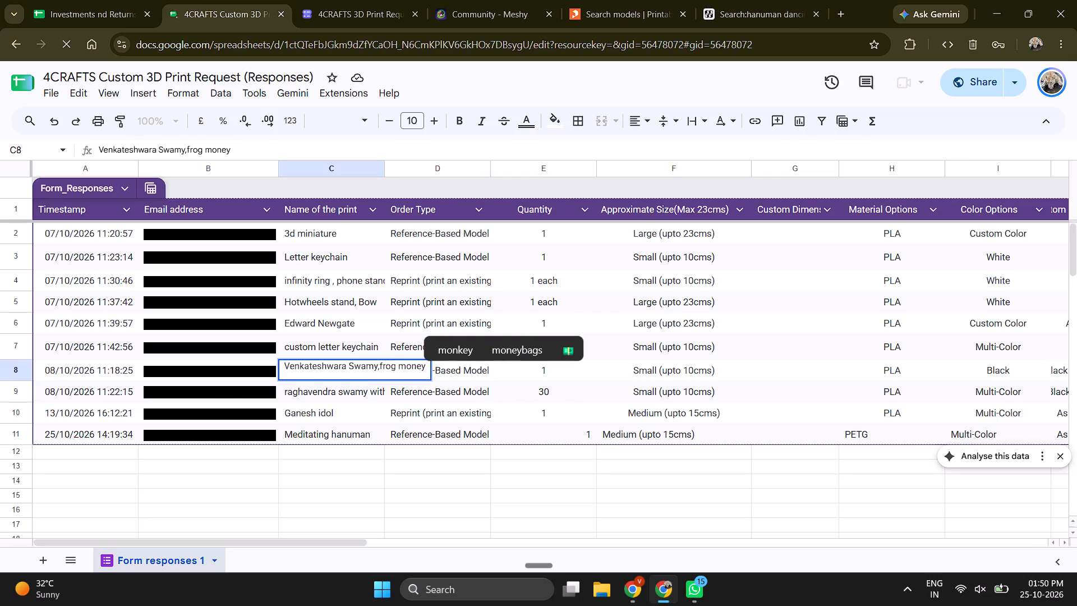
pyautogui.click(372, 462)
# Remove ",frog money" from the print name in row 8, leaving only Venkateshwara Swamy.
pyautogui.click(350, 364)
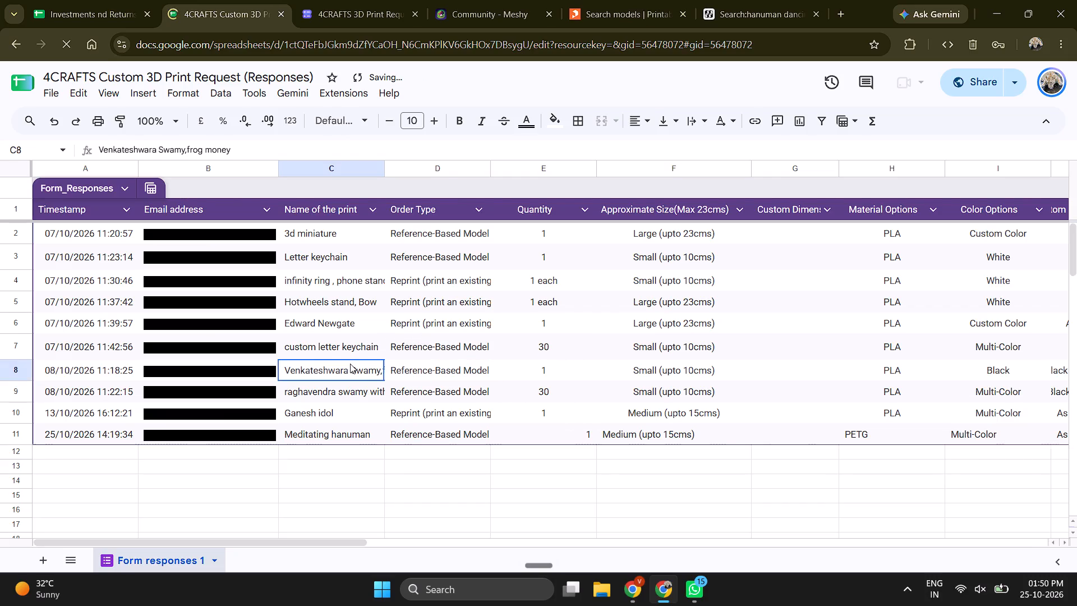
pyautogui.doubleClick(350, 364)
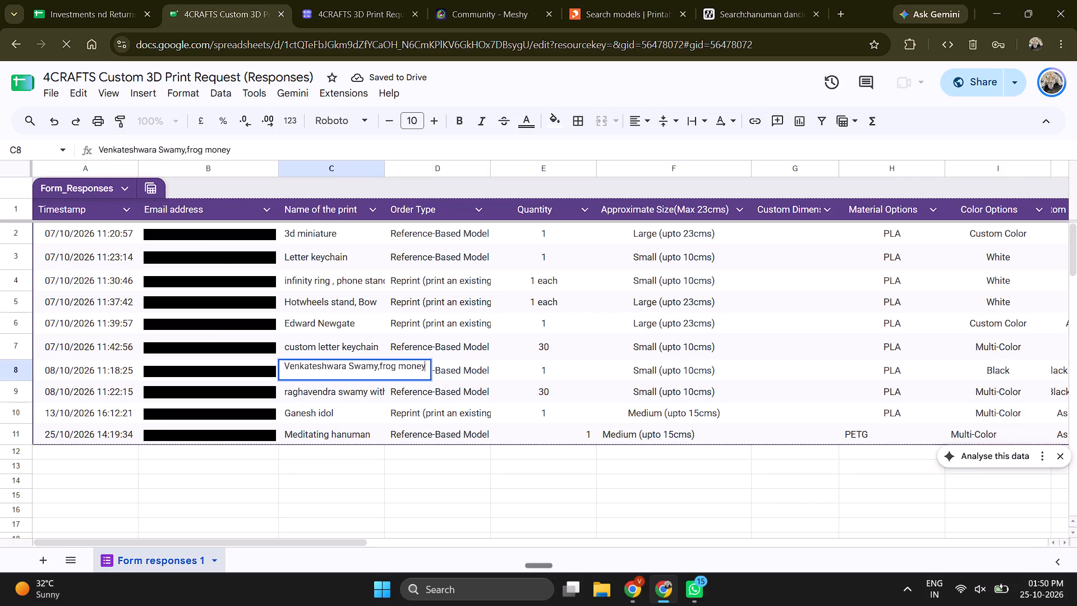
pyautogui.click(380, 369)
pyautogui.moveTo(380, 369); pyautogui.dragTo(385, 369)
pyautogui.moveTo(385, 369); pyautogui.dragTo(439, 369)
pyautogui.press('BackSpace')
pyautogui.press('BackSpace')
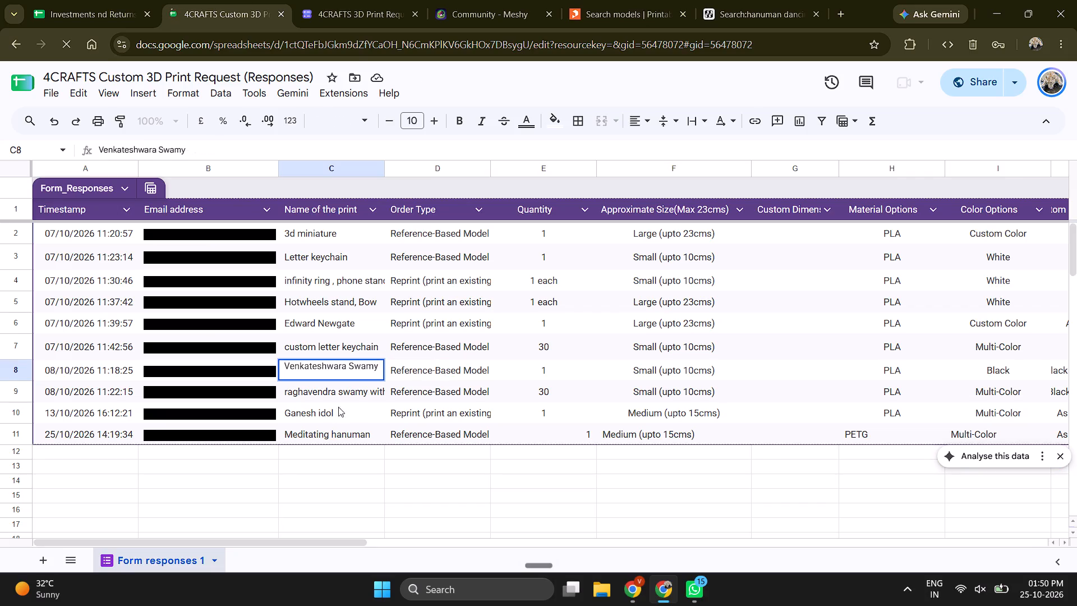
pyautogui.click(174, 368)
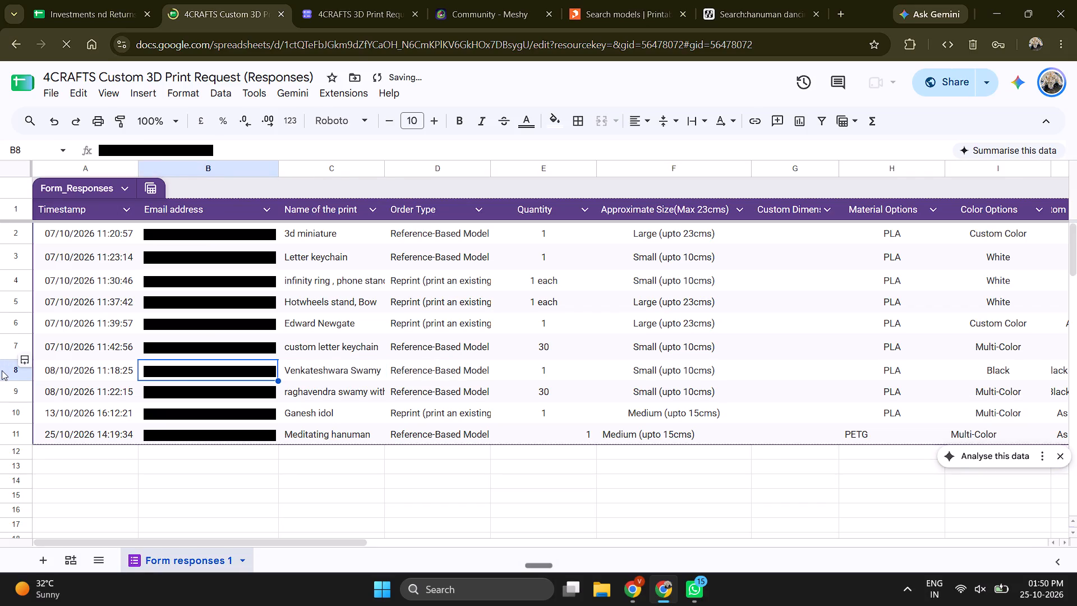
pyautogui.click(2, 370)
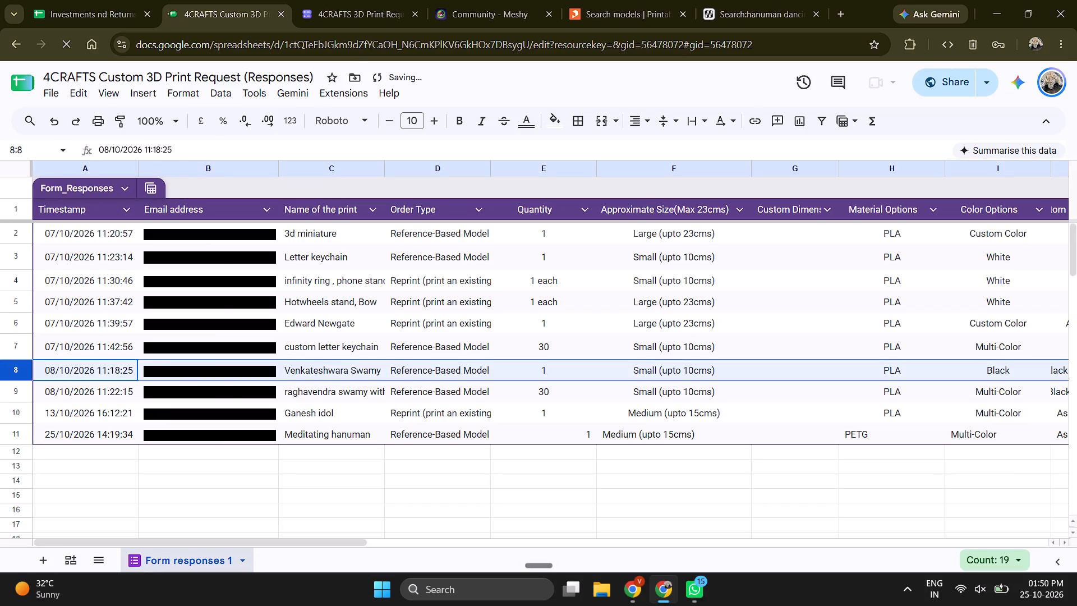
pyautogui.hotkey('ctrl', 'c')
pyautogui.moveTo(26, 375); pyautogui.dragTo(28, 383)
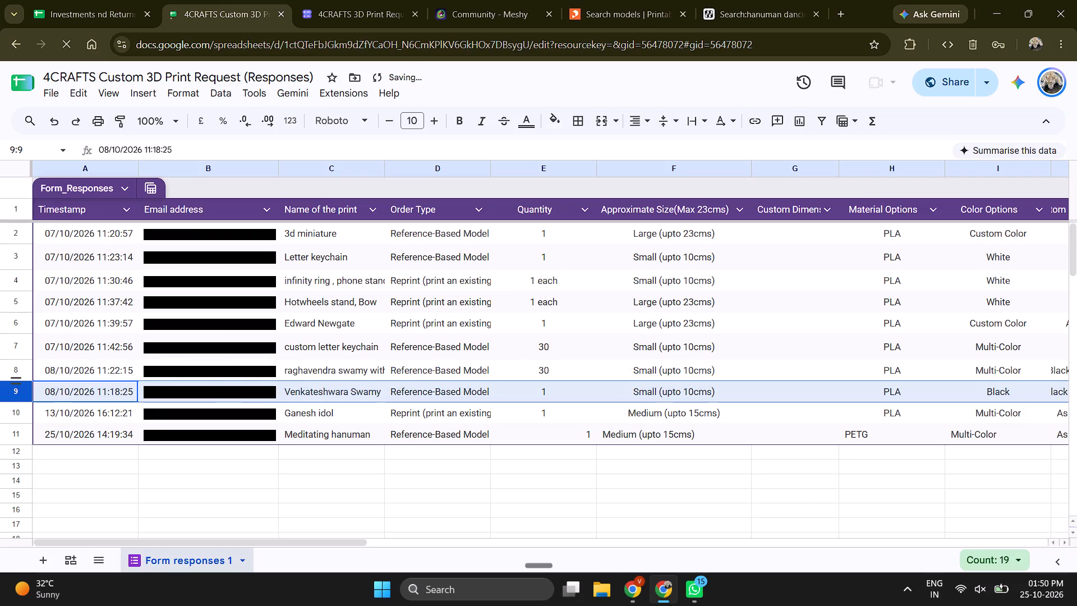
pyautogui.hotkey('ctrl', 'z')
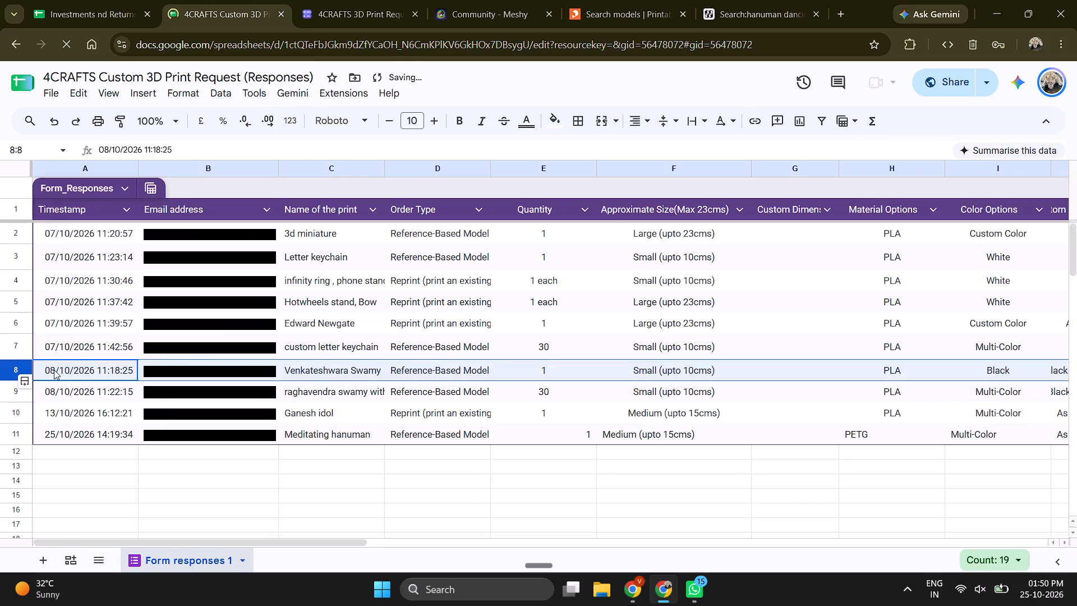
pyautogui.click(0, 370)
pyautogui.hotkey('ctrl', 'c')
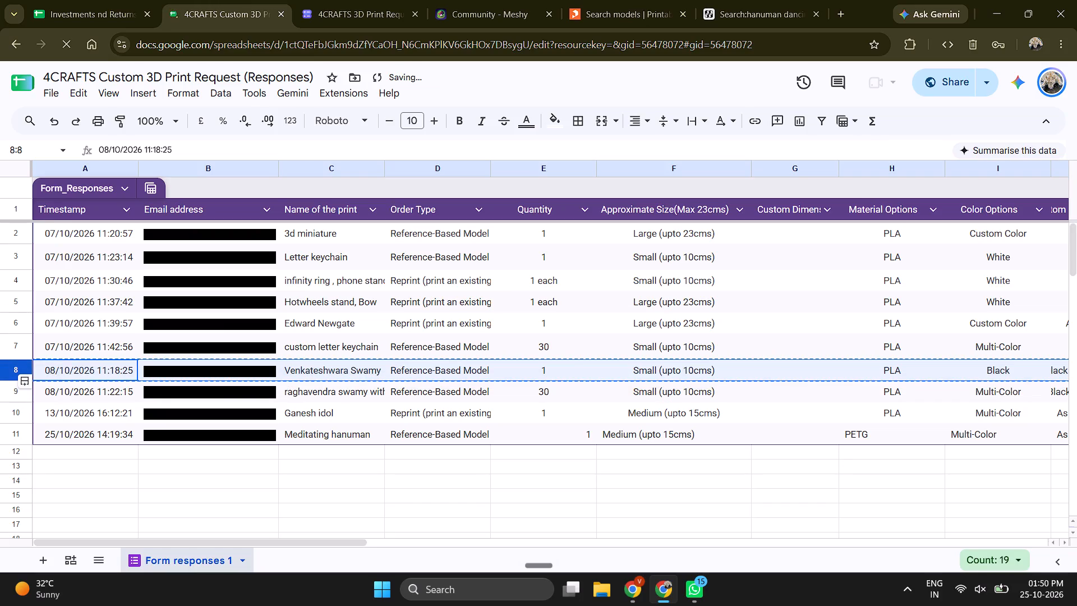
pyautogui.click(39, 451)
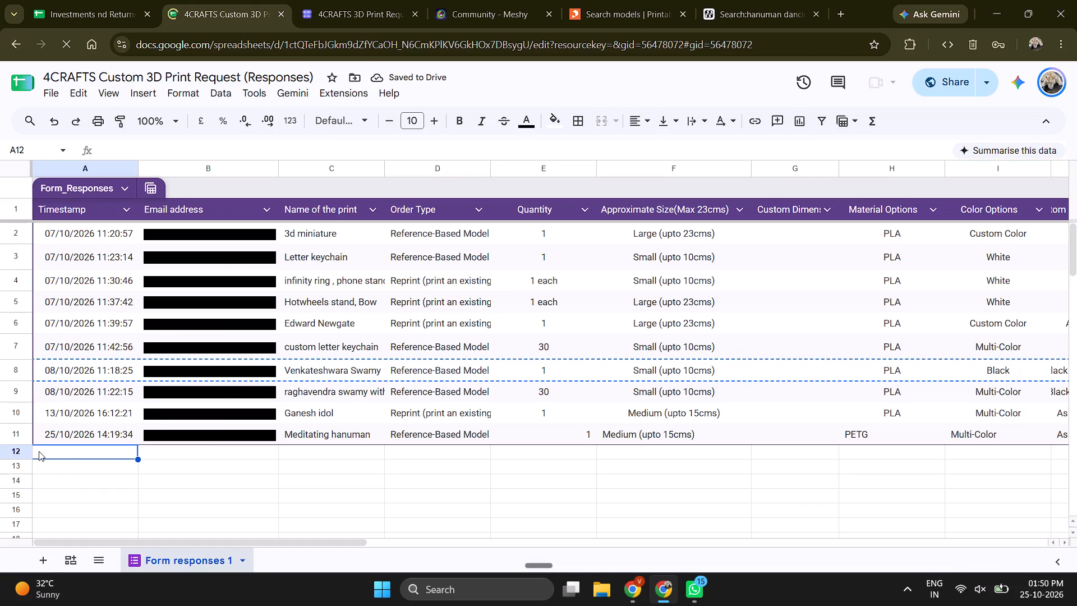
pyautogui.hotkey('ctrl', 'v')
pyautogui.click(10, 454)
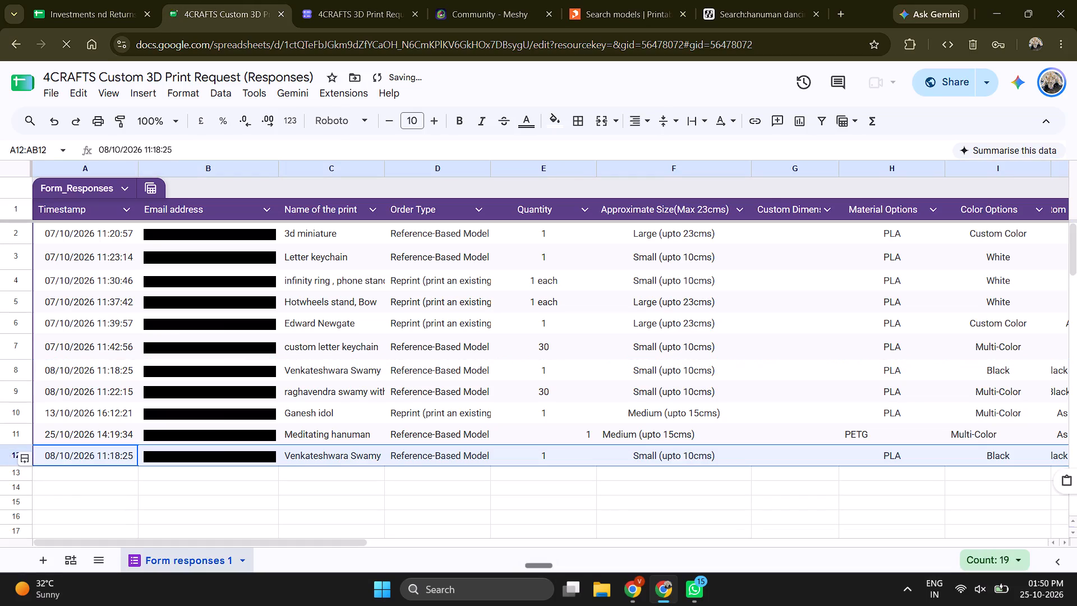
pyautogui.moveTo(10, 454); pyautogui.dragTo(10, 392)
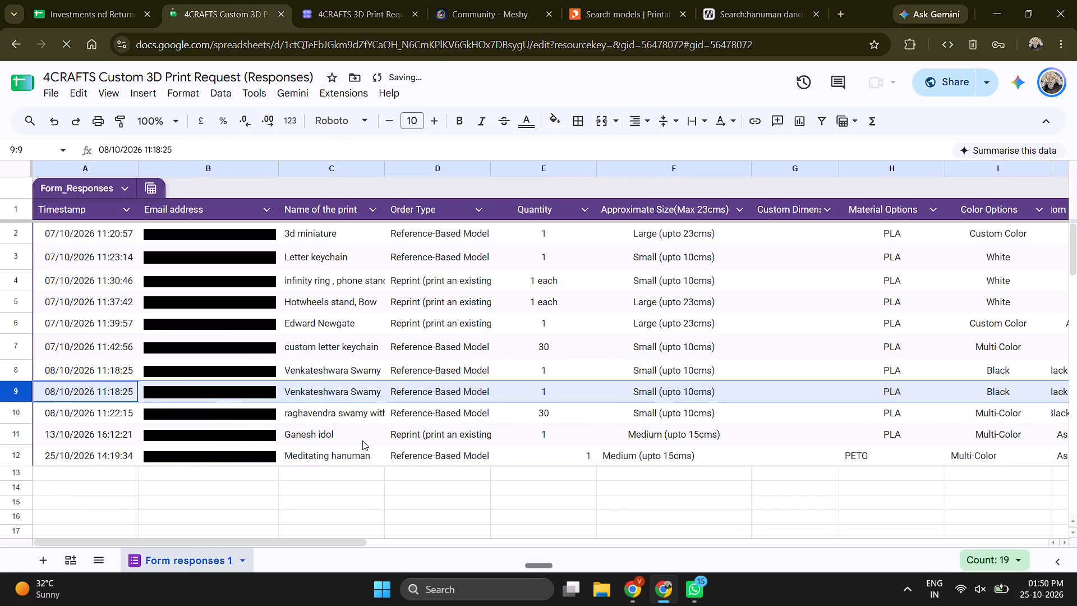
# Replace the print name in the duplicated order in row 9 with "Money frog".
pyautogui.hscroll(1, 362, 440)
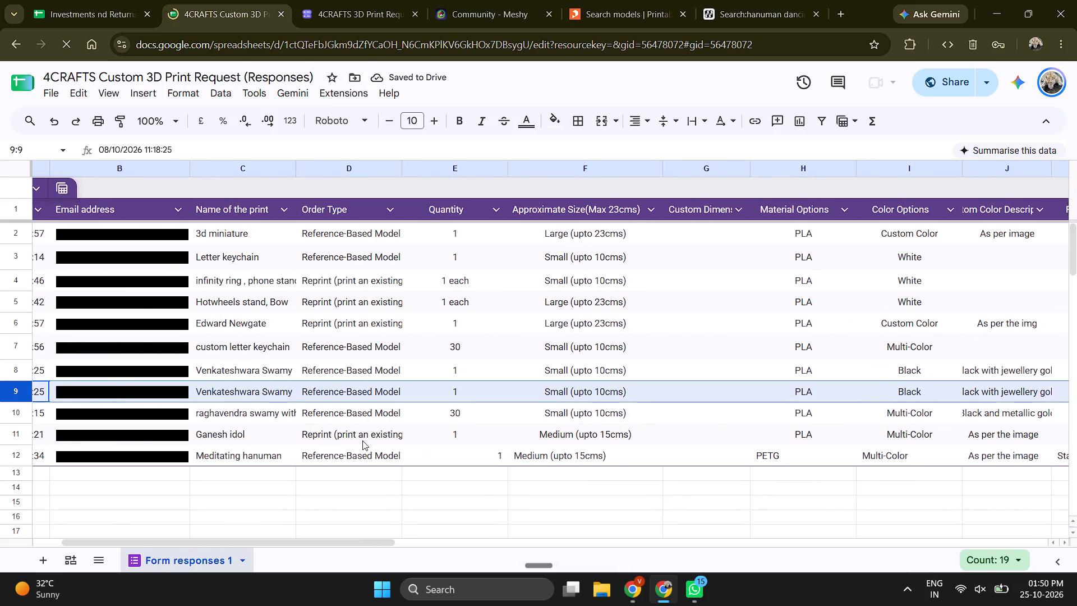
pyautogui.hscroll(1, 362, 440)
pyautogui.tripleClick(339, 393)
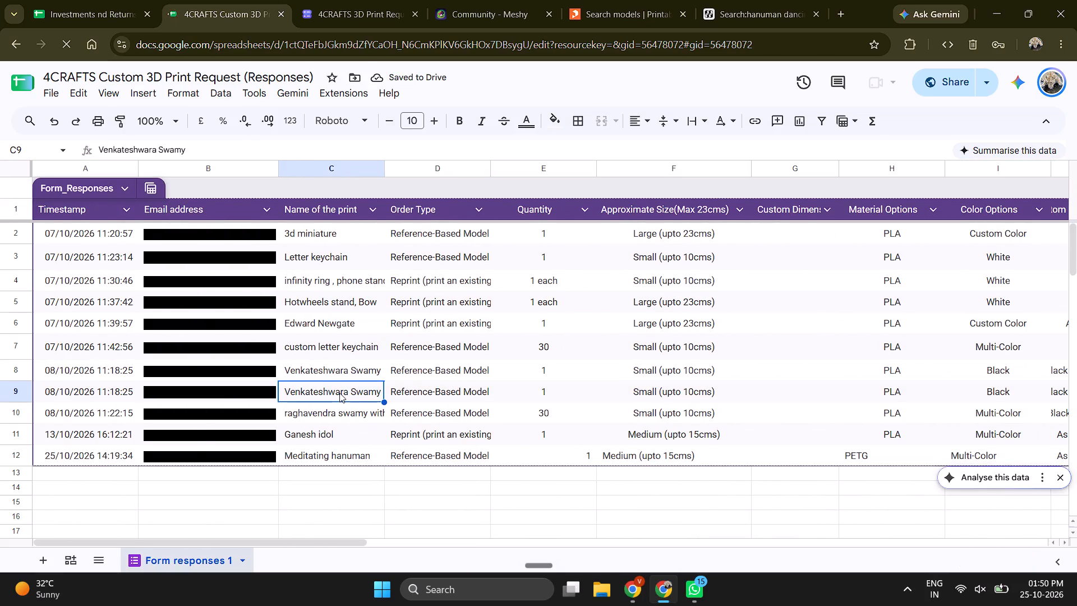
pyautogui.click(339, 393)
pyautogui.hotkey('ctrl', 'a')
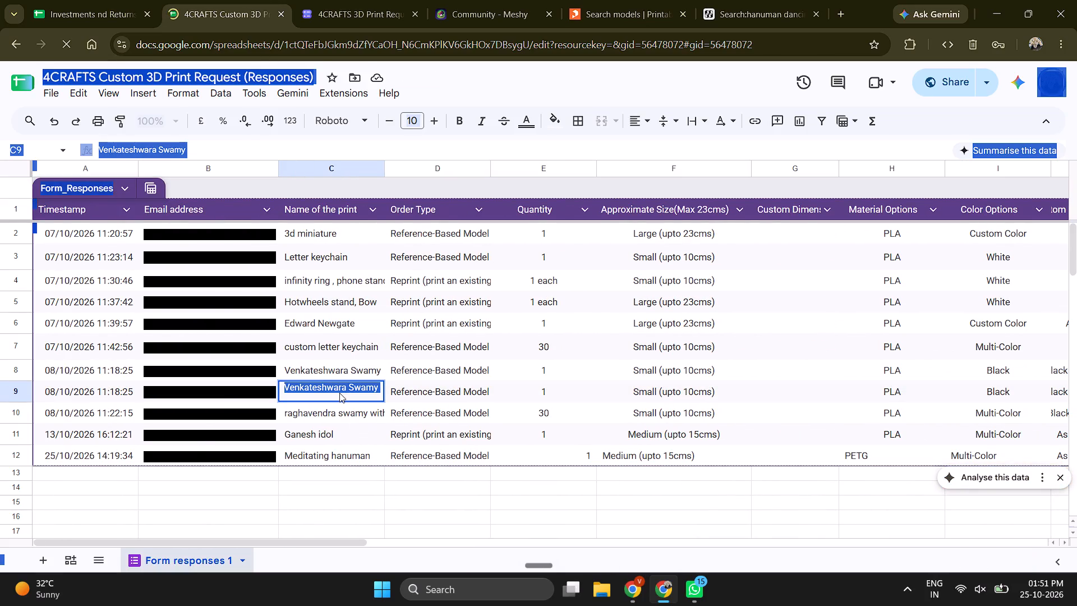
pyautogui.tripleClick(339, 393)
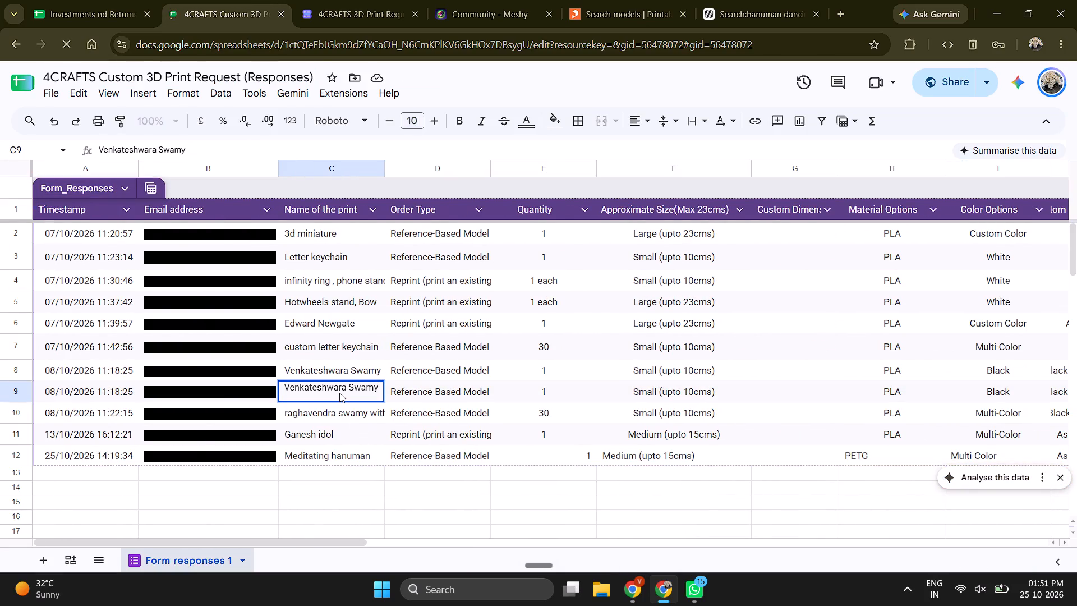
pyautogui.hotkey('ctrl', 'a')
pyautogui.click(339, 393)
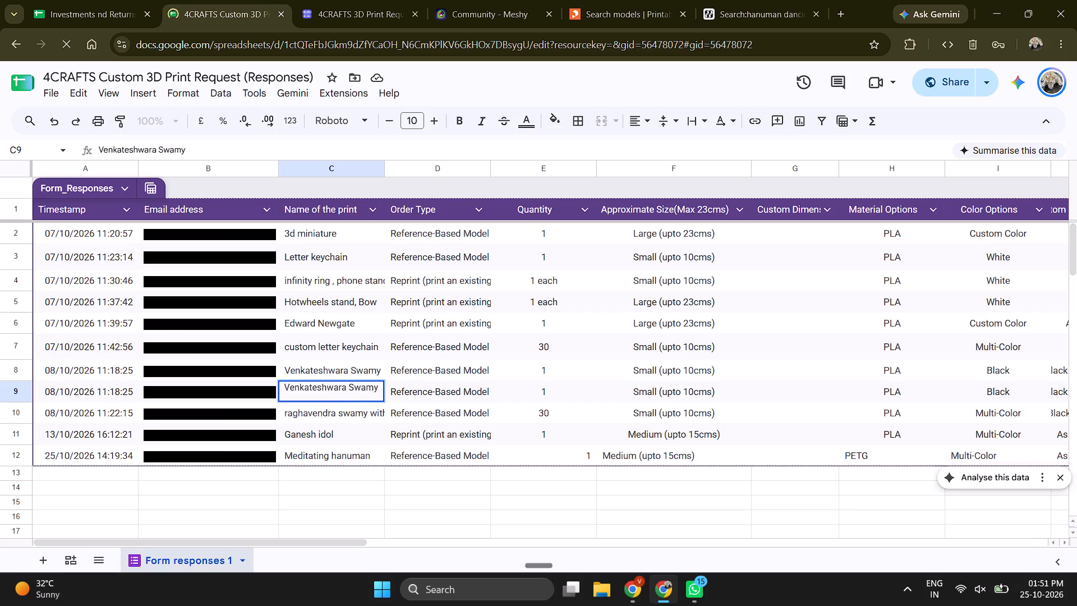
pyautogui.moveTo(358, 385); pyautogui.dragTo(282, 391)
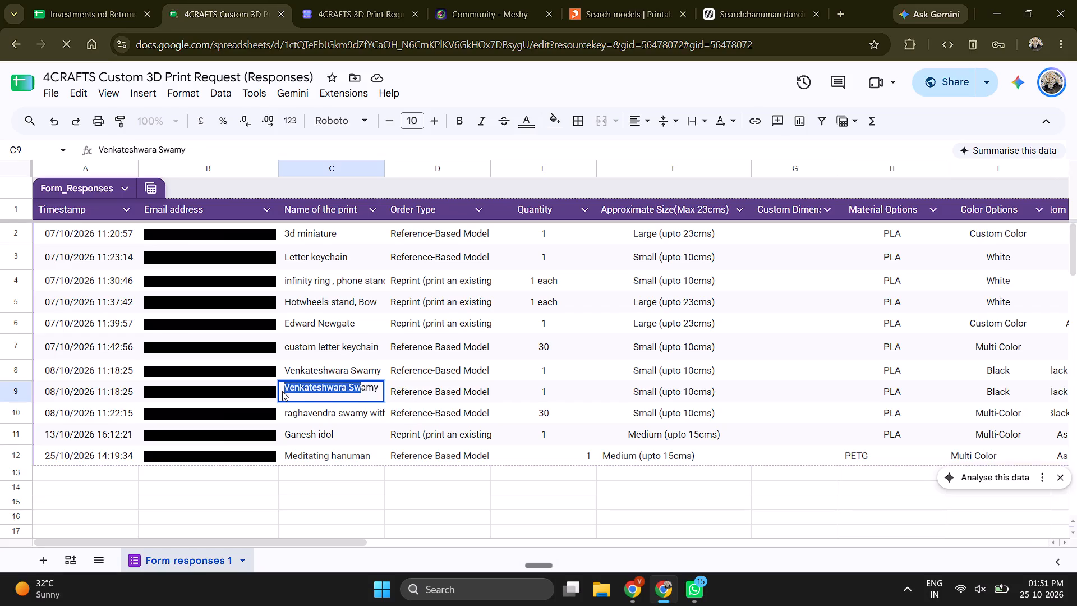
pyautogui.press('BackSpace')
pyautogui.press('Delete')
pyautogui.press('Delete')
pyautogui.press('Delete')
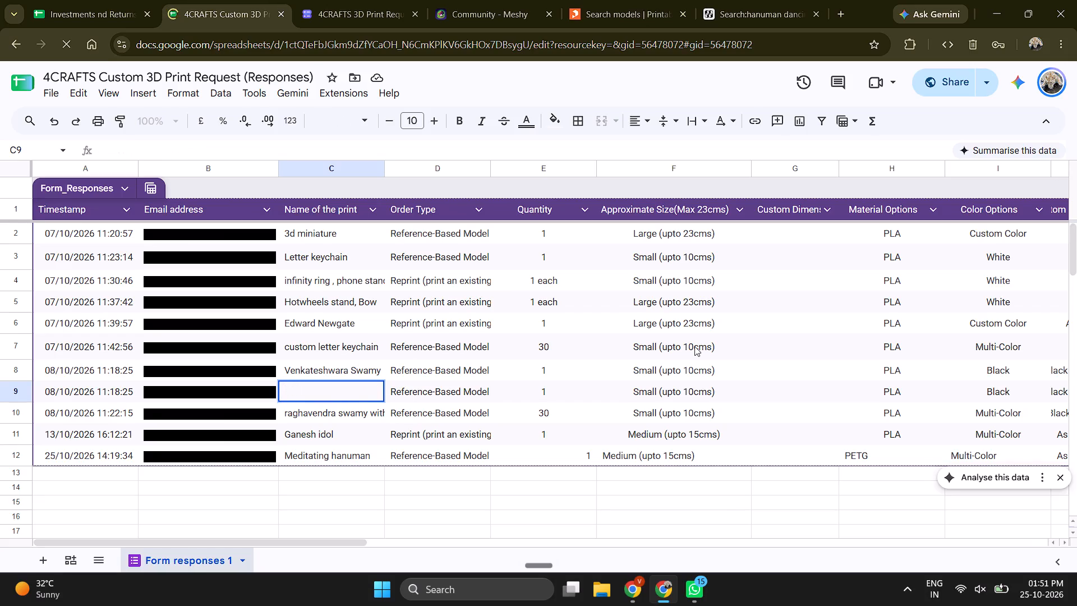
pyautogui.hscroll(-8, 694, 346)
pyautogui.hscroll(7, 694, 346)
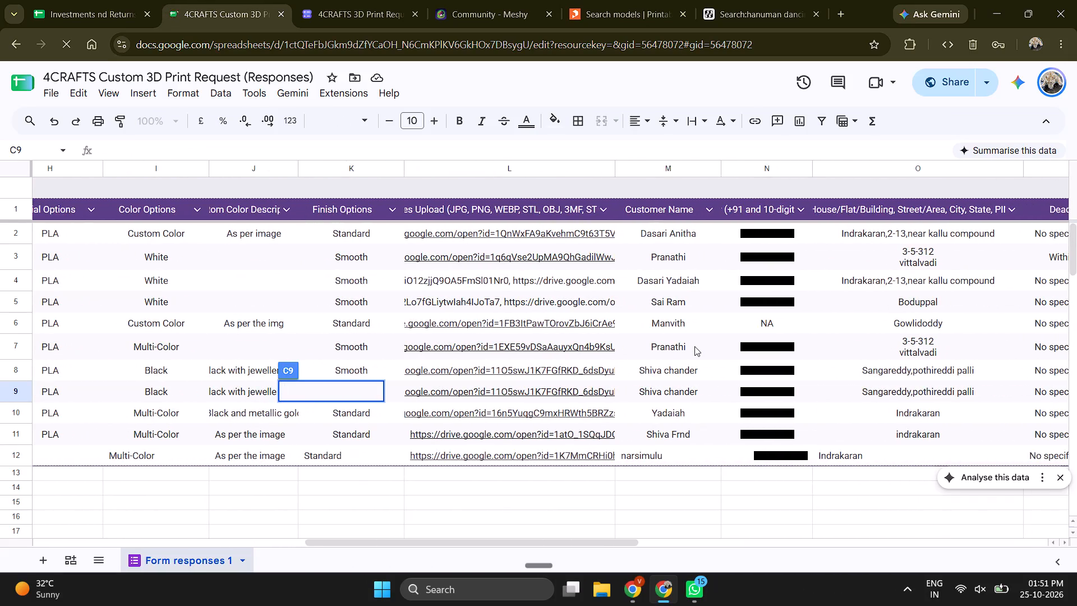
pyautogui.hscroll(2, 694, 346)
pyautogui.write('Money frog')
pyautogui.hscroll(-4, 885, 374)
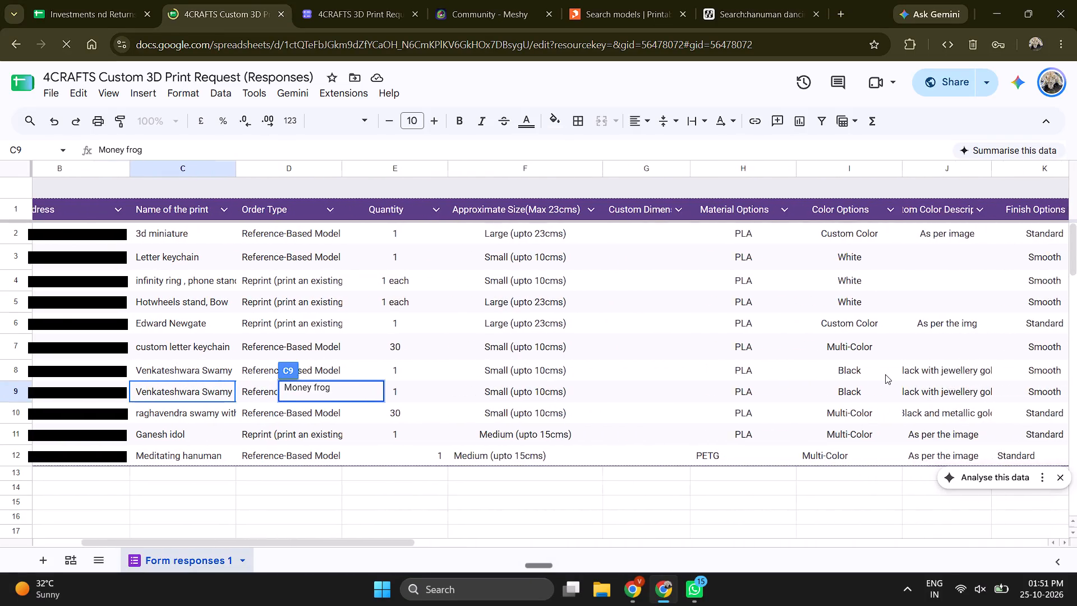
pyautogui.hscroll(-1, 885, 374)
pyautogui.click(747, 358)
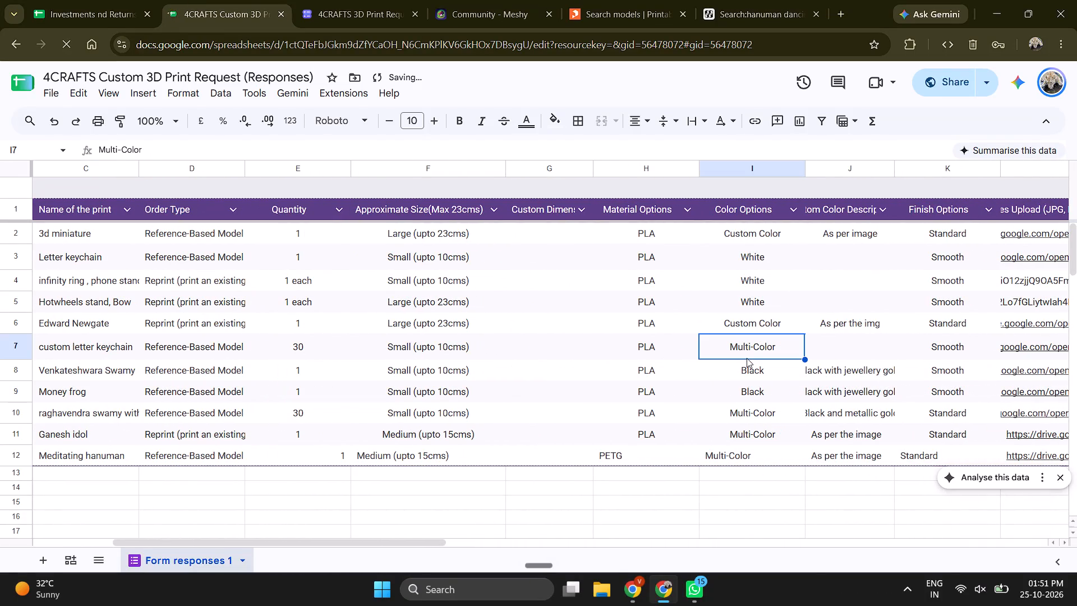
# Set the Color Options entry of the Money frog order in row 9 to "gold".
pyautogui.hscroll(-1, 430, 403)
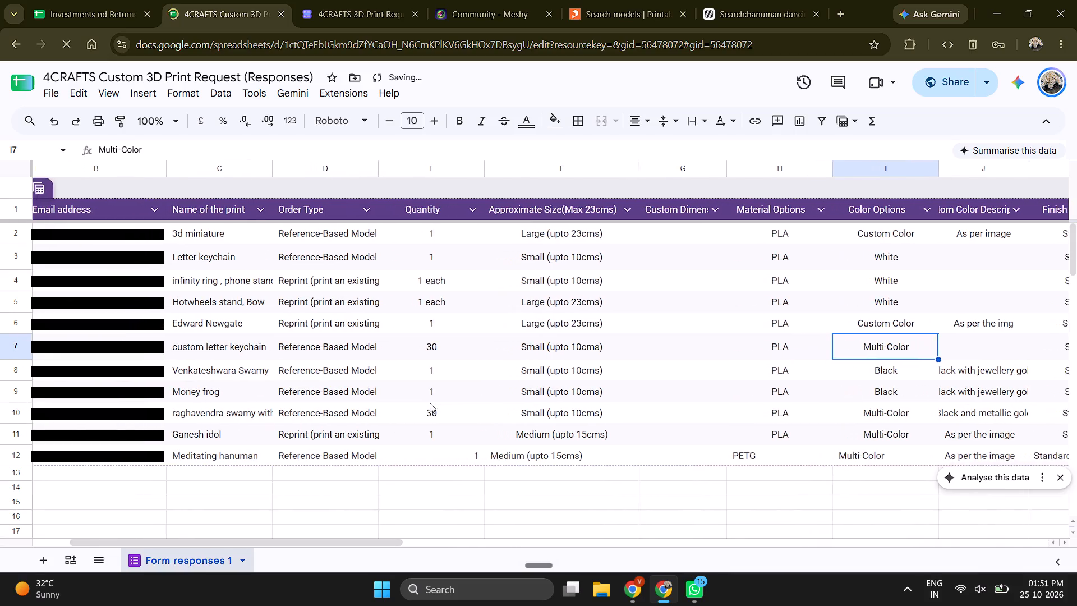
pyautogui.hscroll(-1, 430, 403)
pyautogui.hscroll(-2, 677, 387)
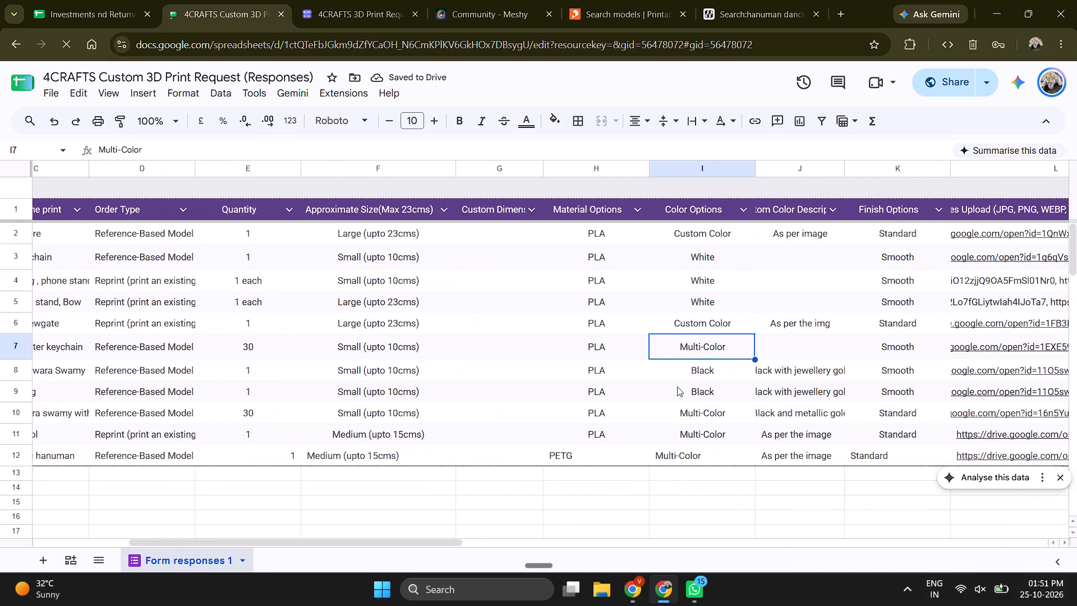
pyautogui.hscroll(-1, 677, 387)
pyautogui.tripleClick(689, 390)
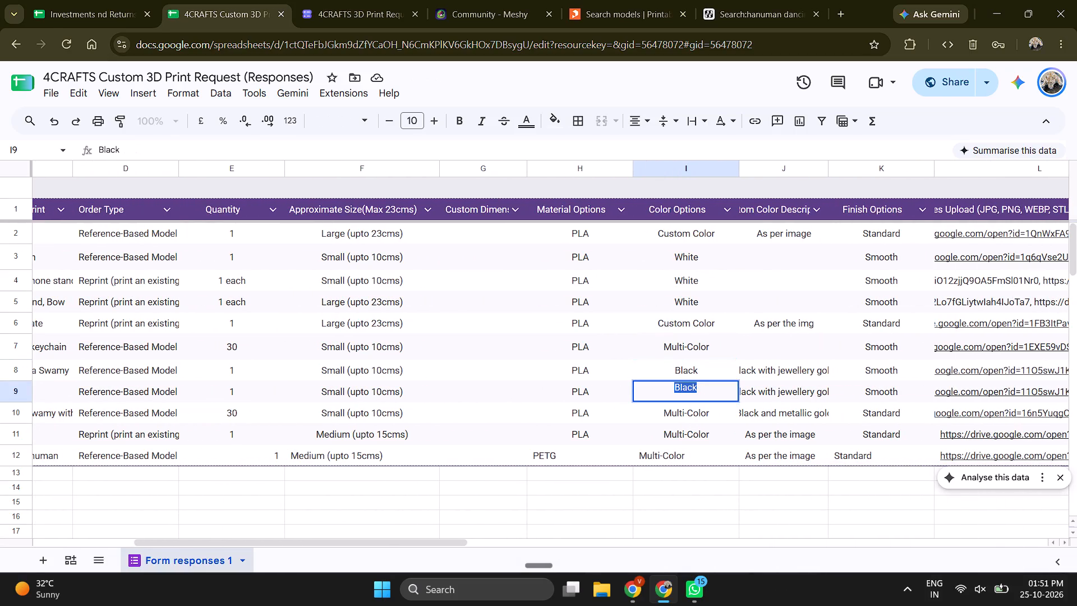
pyautogui.write('gold')
pyautogui.click(618, 362)
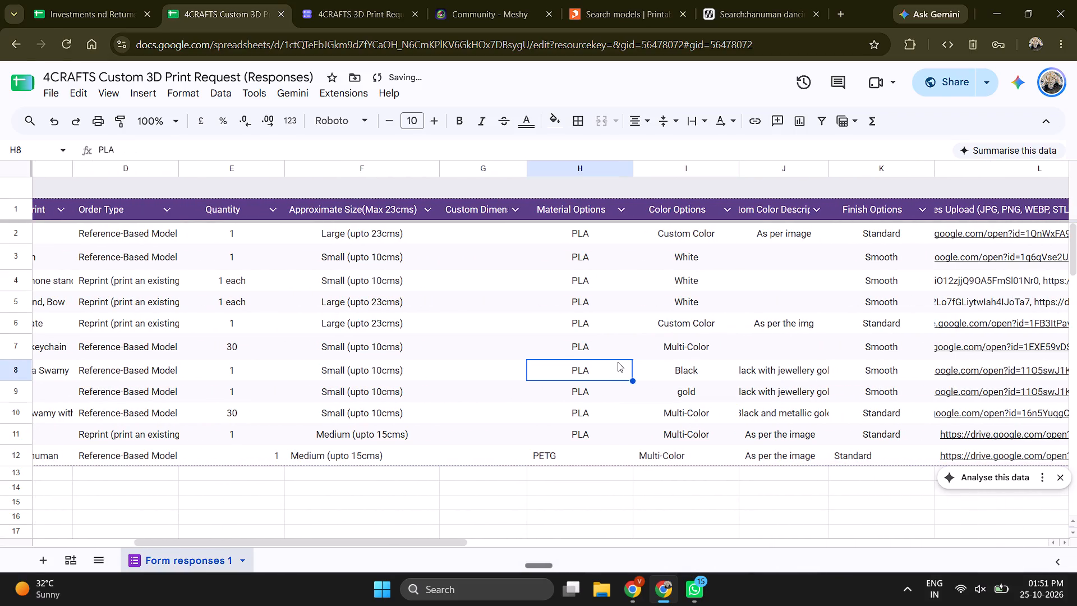
# Change the custom color description of the Money frog order in row 9 to "as per the image".
pyautogui.hscroll(-2, 618, 362)
pyautogui.click(674, 385)
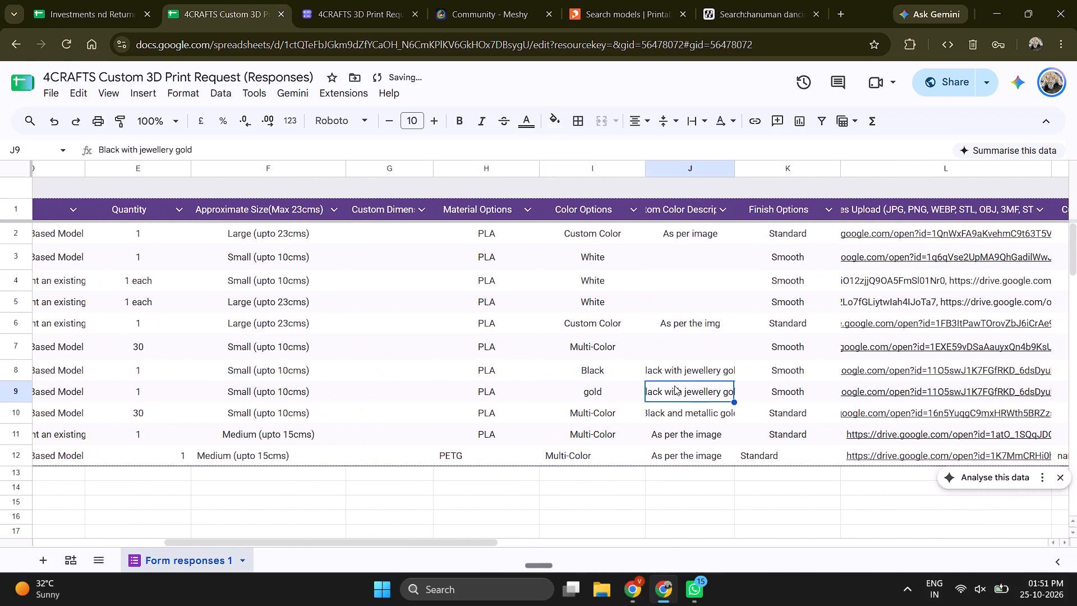
pyautogui.hscroll(-2, 674, 385)
pyautogui.tripleClick(616, 385)
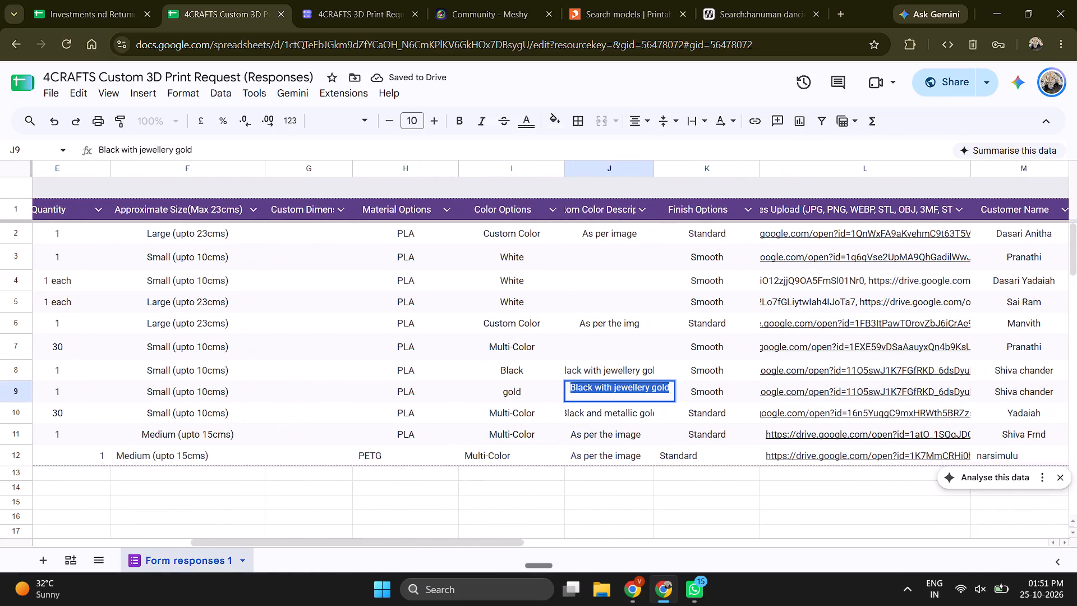
pyautogui.press('BackSpace')
pyautogui.write('as per')
pyautogui.press('space')
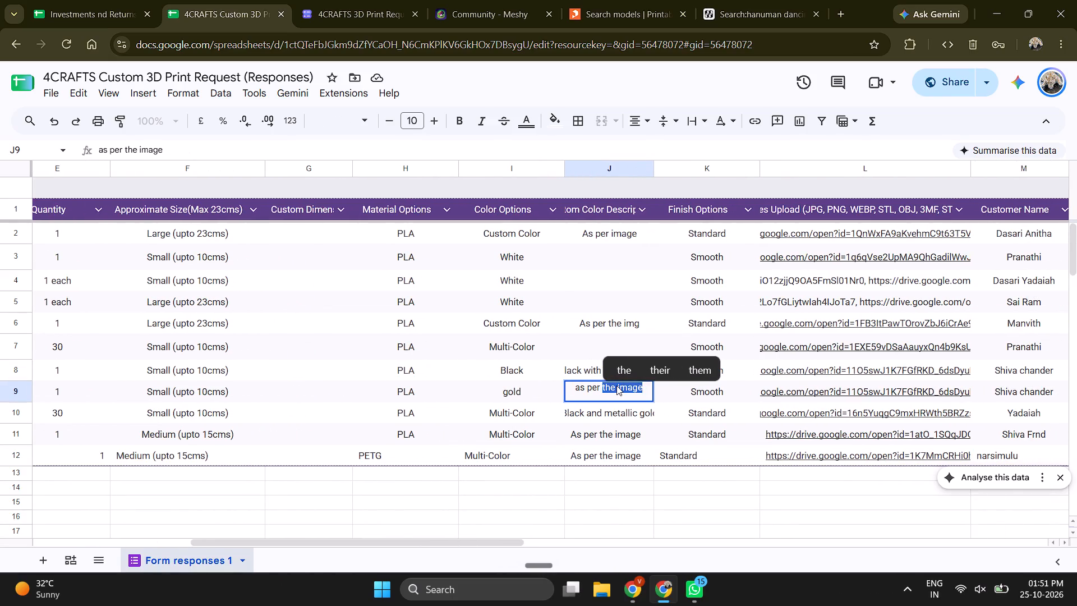
pyautogui.press('Right')
pyautogui.hscroll(-5, 725, 412)
pyautogui.click(753, 387)
# Check the customer, address, deadline and file upload entries of the Money frog order in row 9.
pyautogui.hscroll(-2, 753, 387)
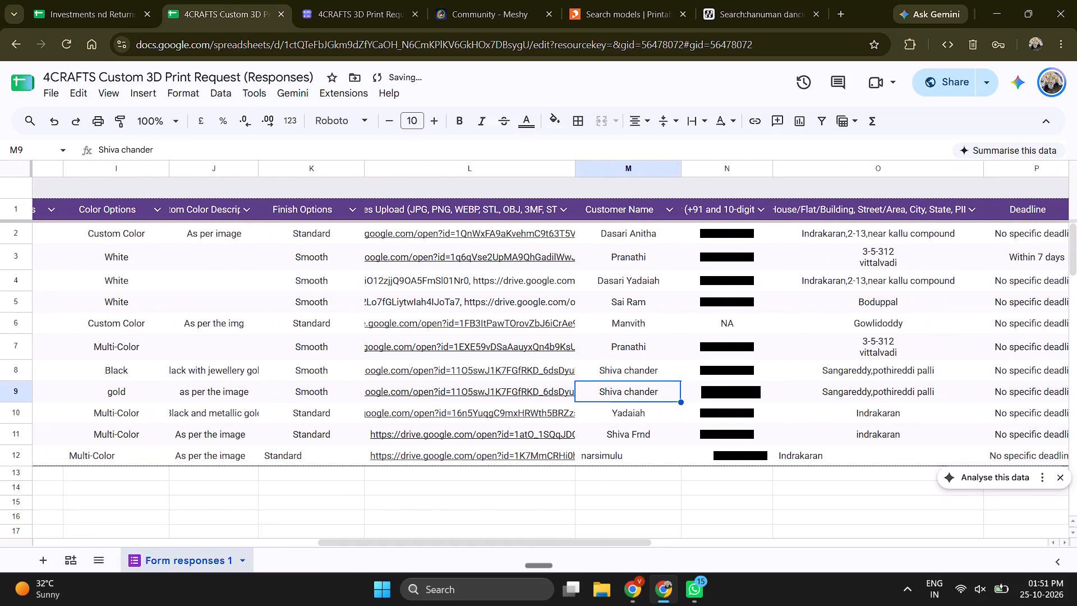
pyautogui.hscroll(-2, 753, 387)
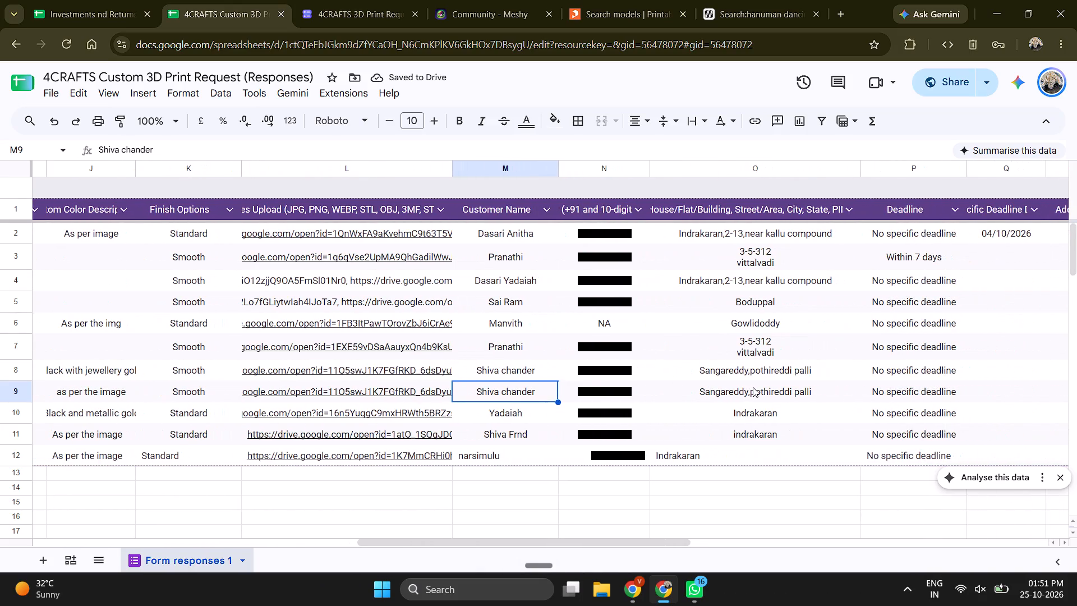
pyautogui.hscroll(-2, 753, 387)
pyautogui.hscroll(1, 753, 387)
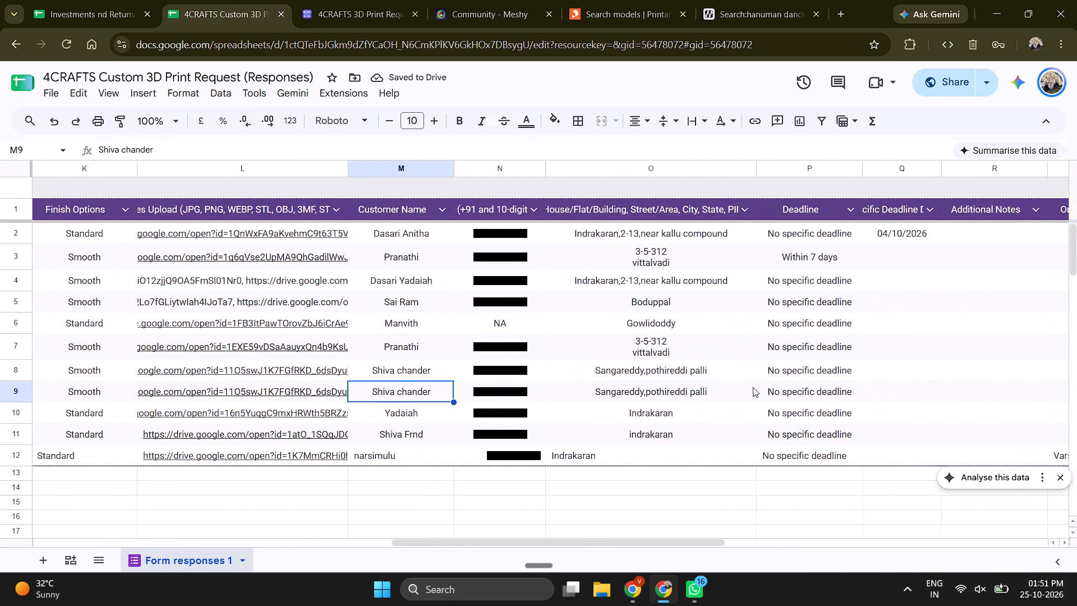
pyautogui.hscroll(1, 753, 387)
pyautogui.click(340, 384)
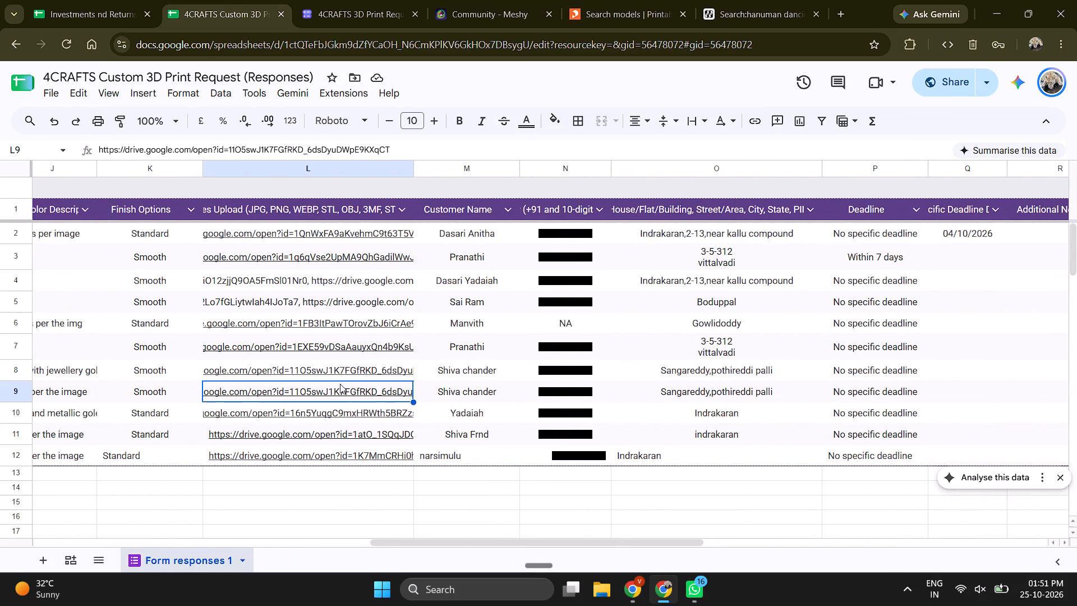
# Search Google Images for "money frog" in a new browser tab and look through the results for a suitable reference picture.
pyautogui.click(848, 11)
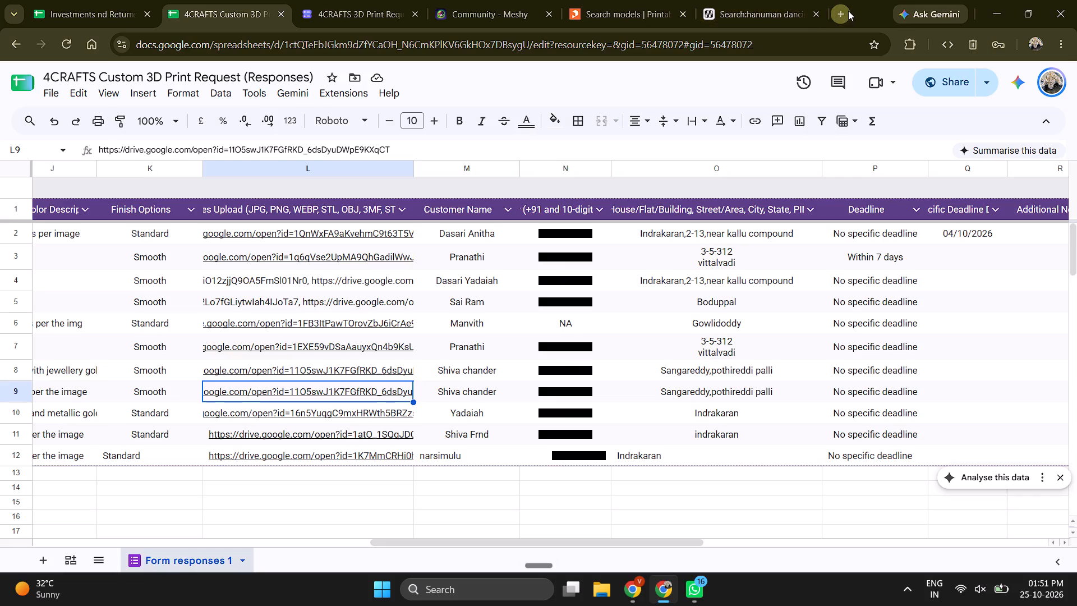
pyautogui.write('money frog')
pyautogui.press('Return')
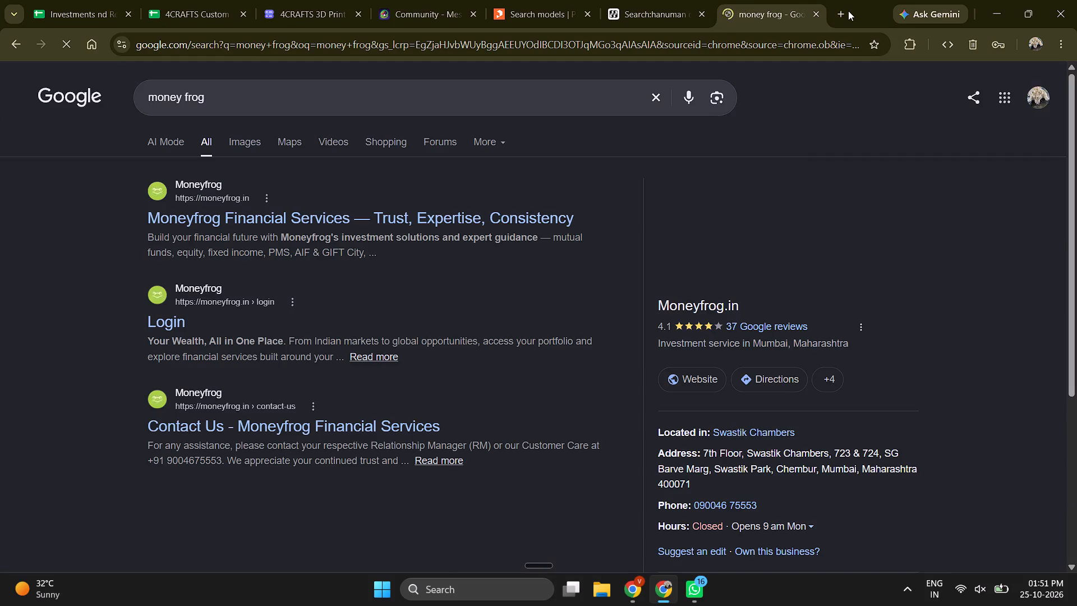
pyautogui.click(231, 146)
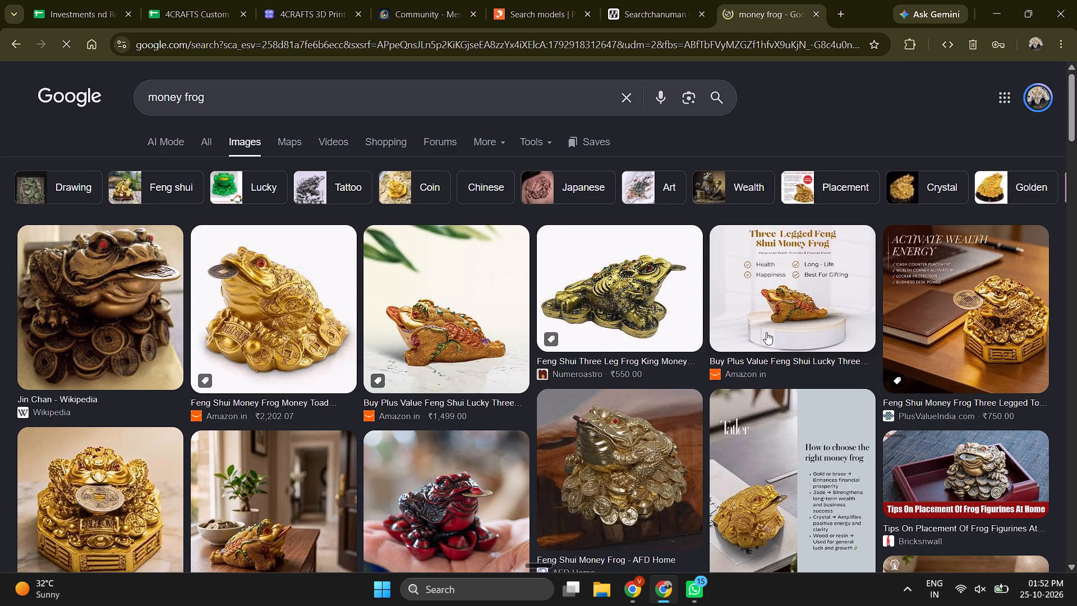
pyautogui.scroll(-4, 766, 332)
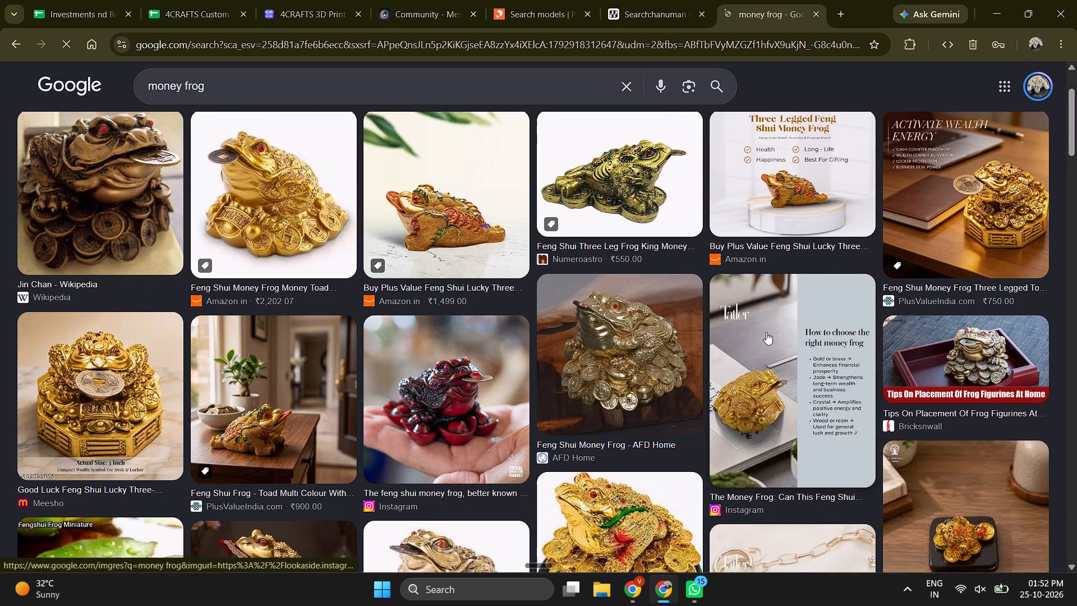
pyautogui.scroll(-3, 766, 332)
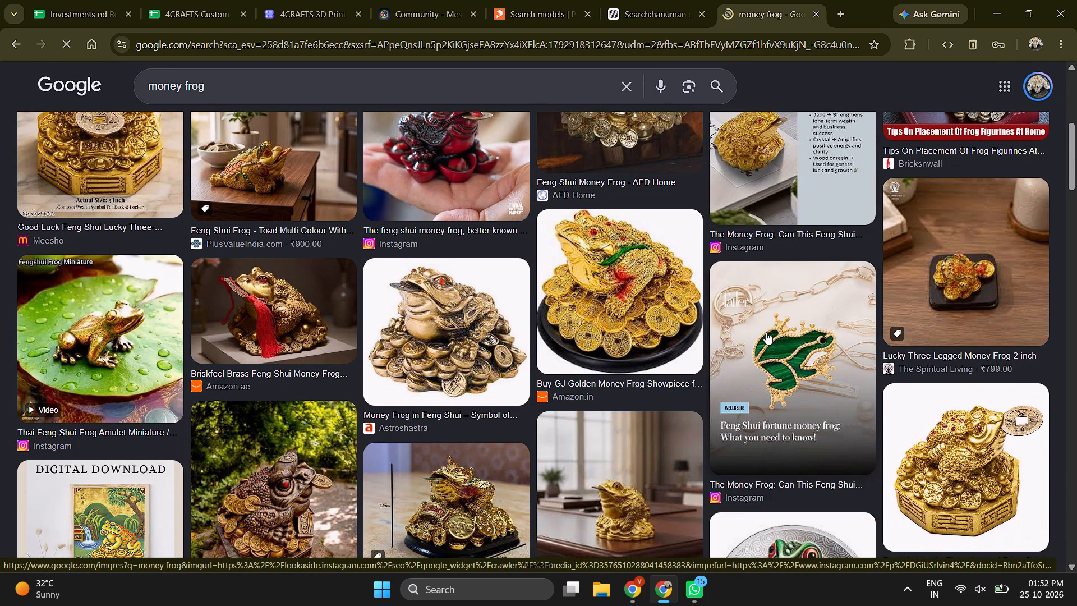
pyautogui.scroll(-2, 766, 332)
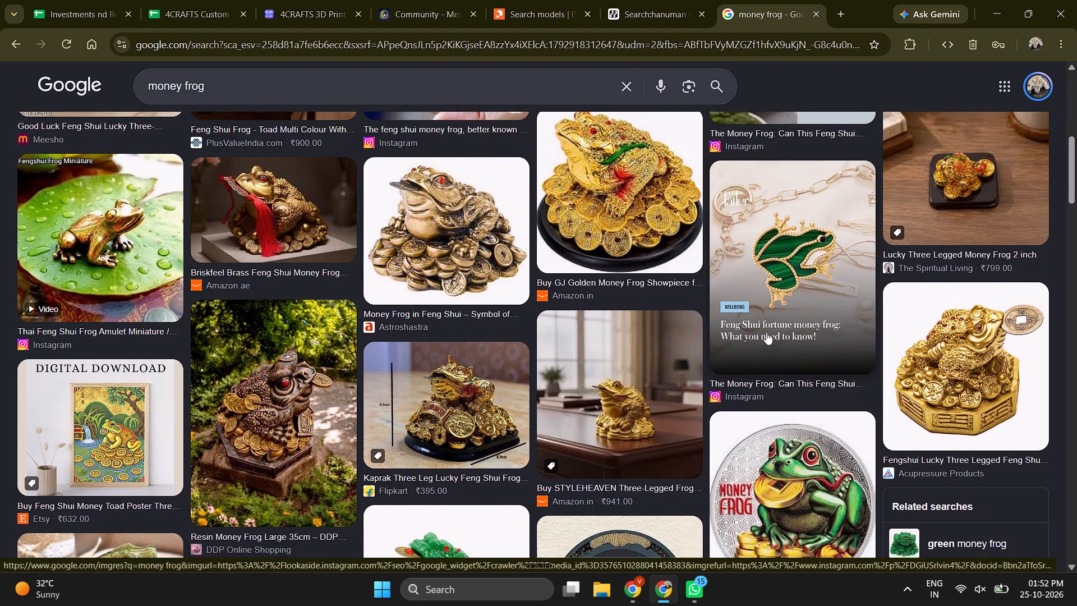
pyautogui.scroll(-2, 766, 332)
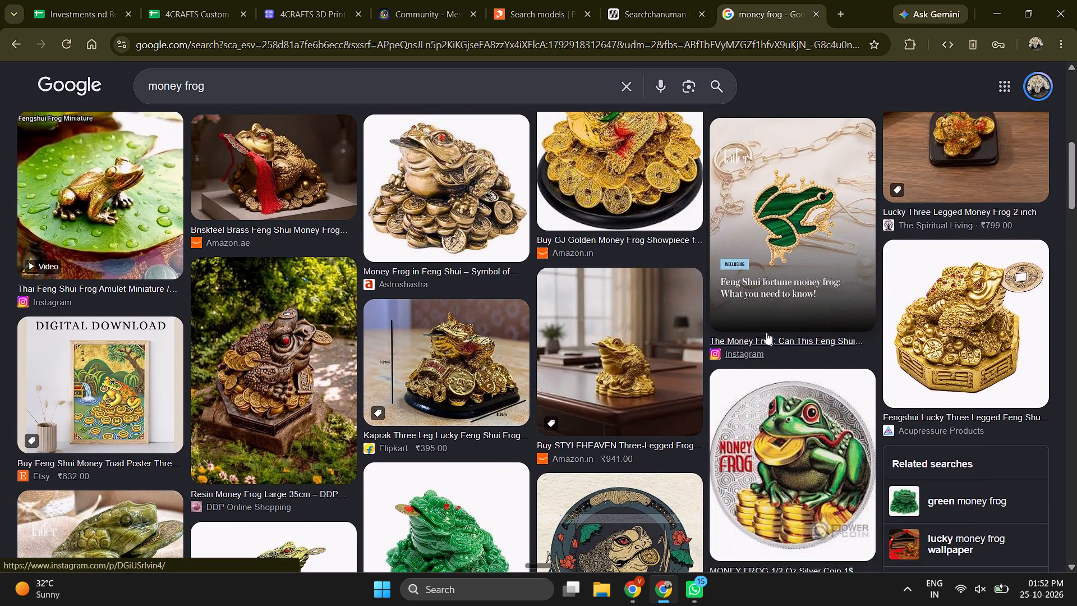
# Refine the image search to "money frog flipkart" and copy the image address of the Feng Shui Art Vastu three-legged frog result.
pyautogui.scroll(2, 766, 332)
pyautogui.click(237, 99)
pyautogui.press('space')
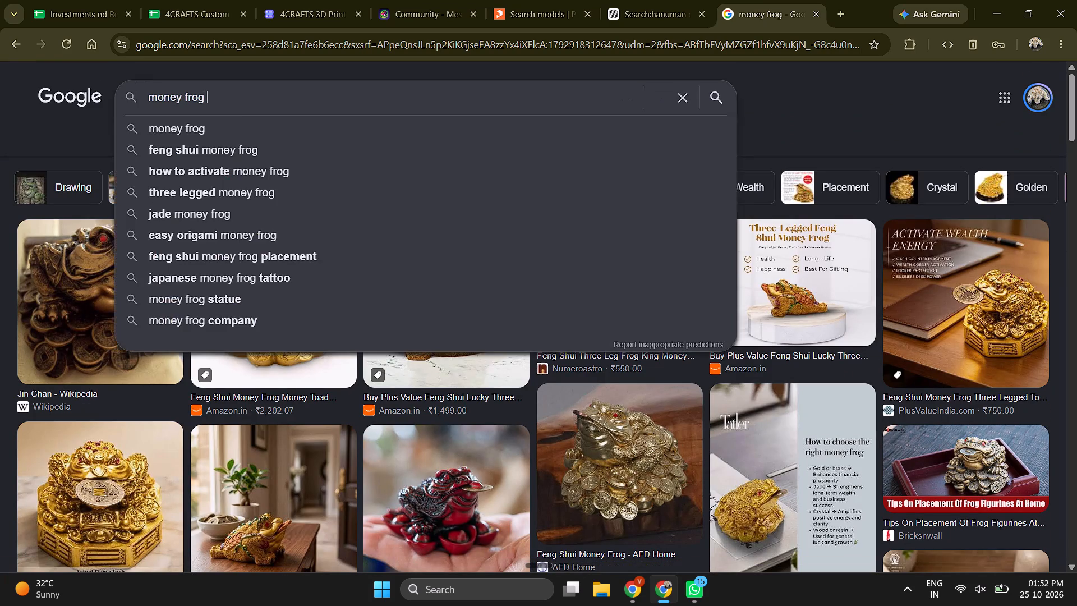
pyautogui.write('flip')
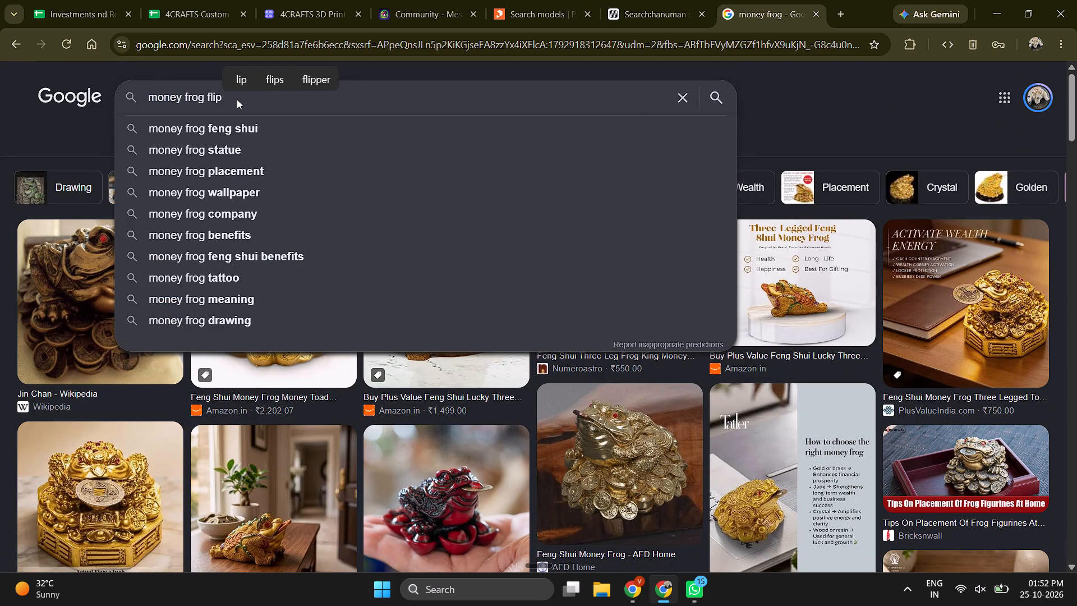
pyautogui.write('kart')
pyautogui.press('Return')
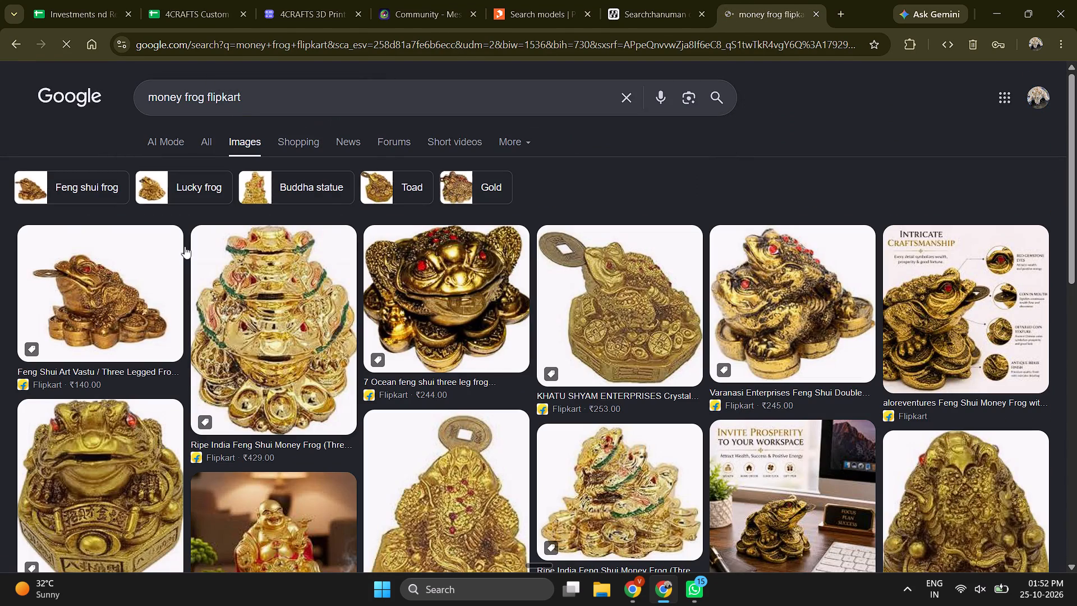
pyautogui.rightClick(105, 298)
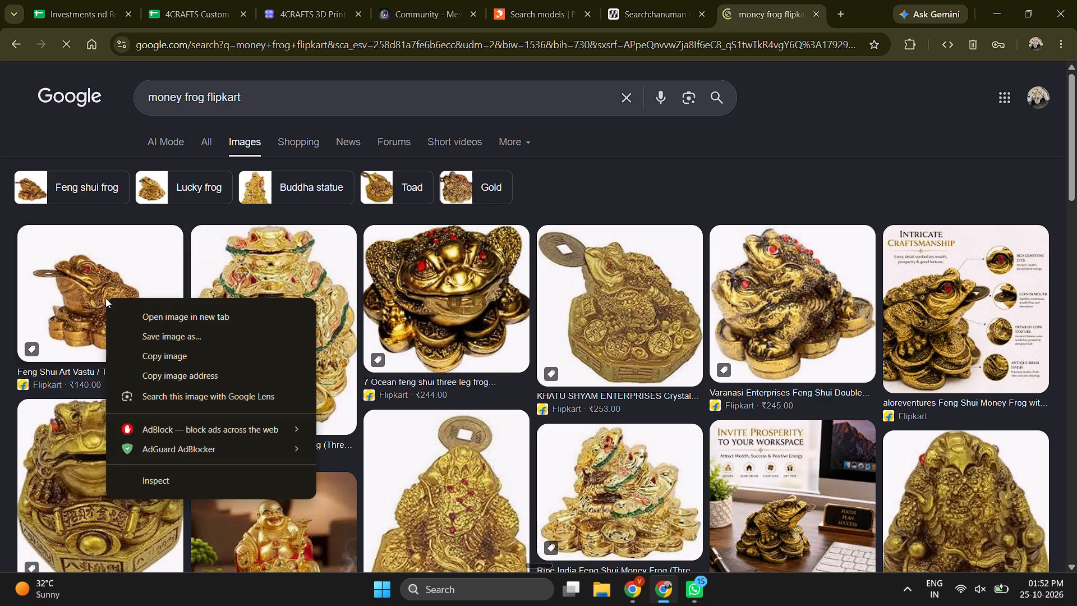
pyautogui.click(181, 374)
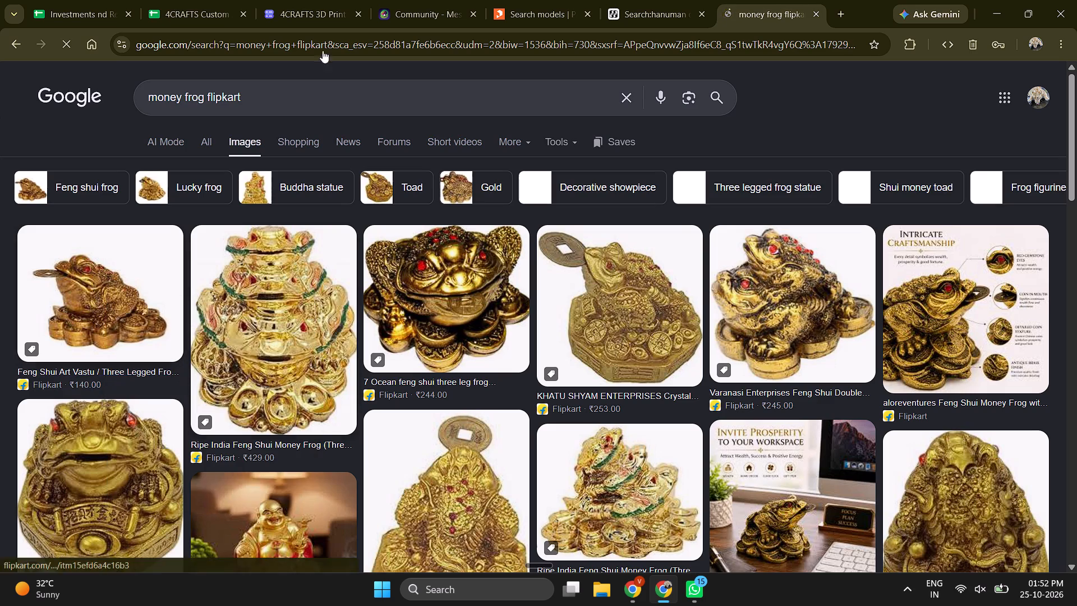
# Return to the 4CRAFTS responses spreadsheet and open the file upload link of the Money frog order in row 9 for editing.
pyautogui.click(537, 0)
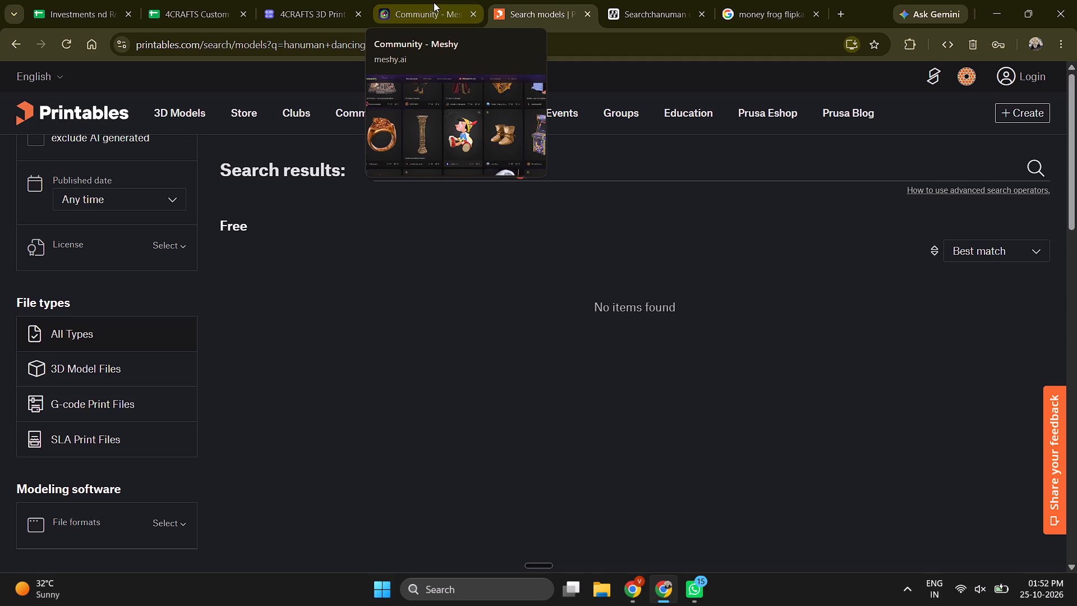
pyautogui.click(217, 0)
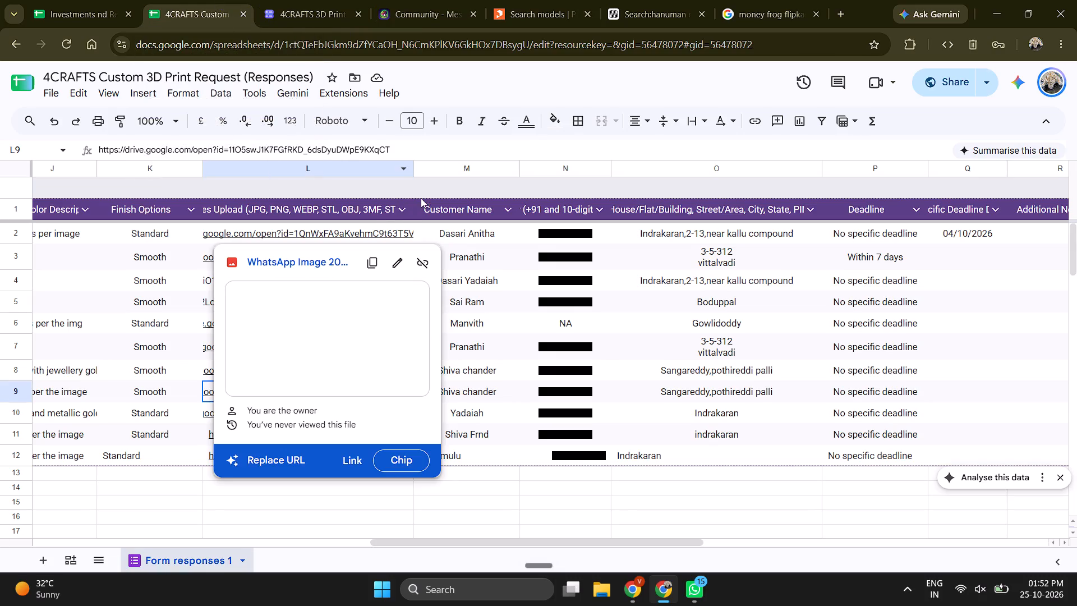
pyautogui.click(504, 284)
pyautogui.click(231, 393)
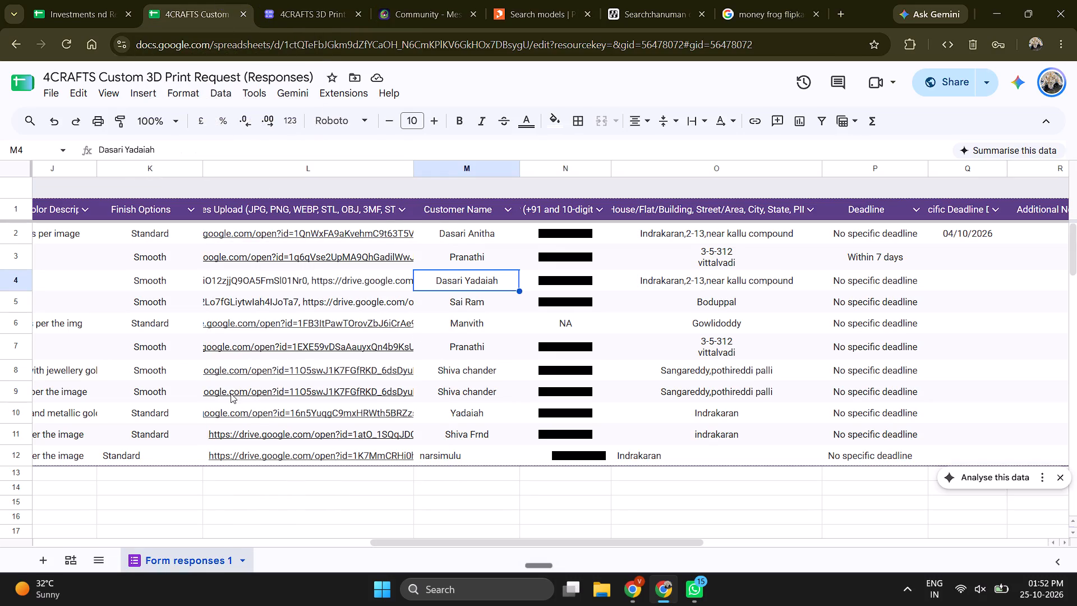
pyautogui.tripleClick(231, 393)
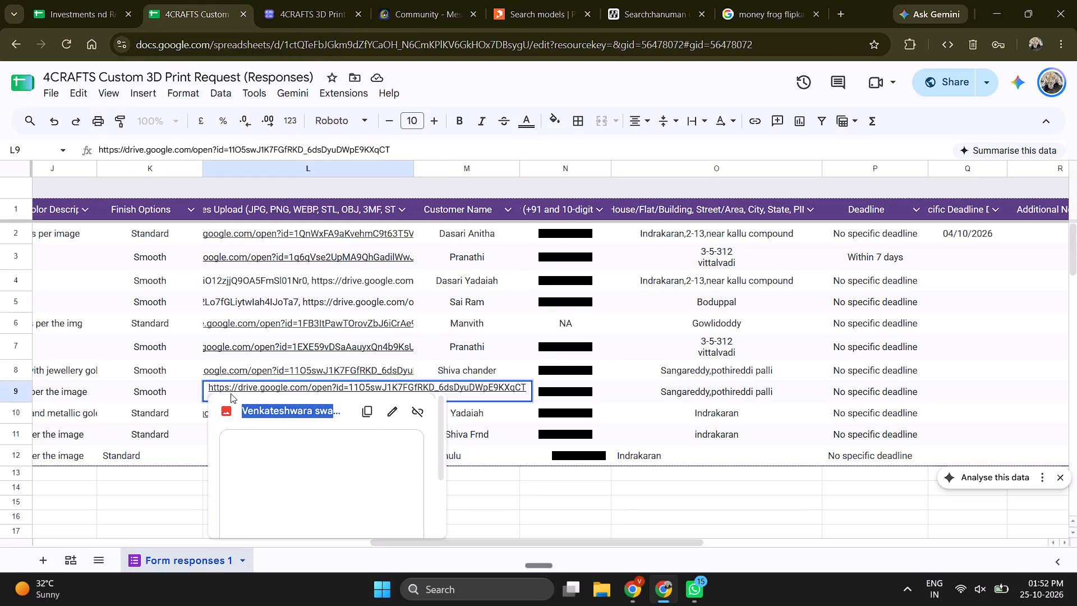
pyautogui.doubleClick(238, 381)
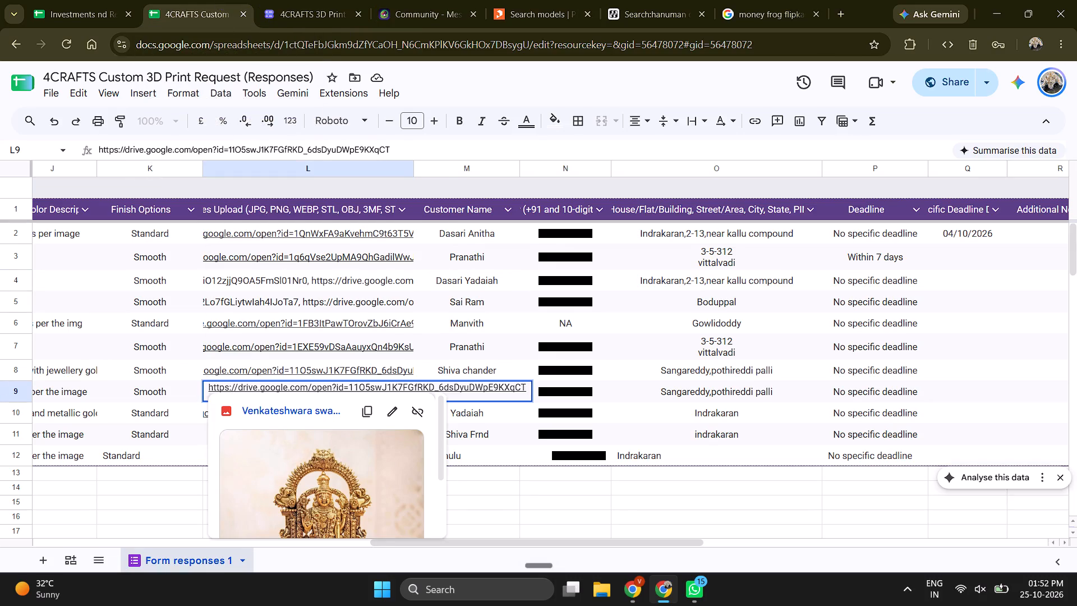
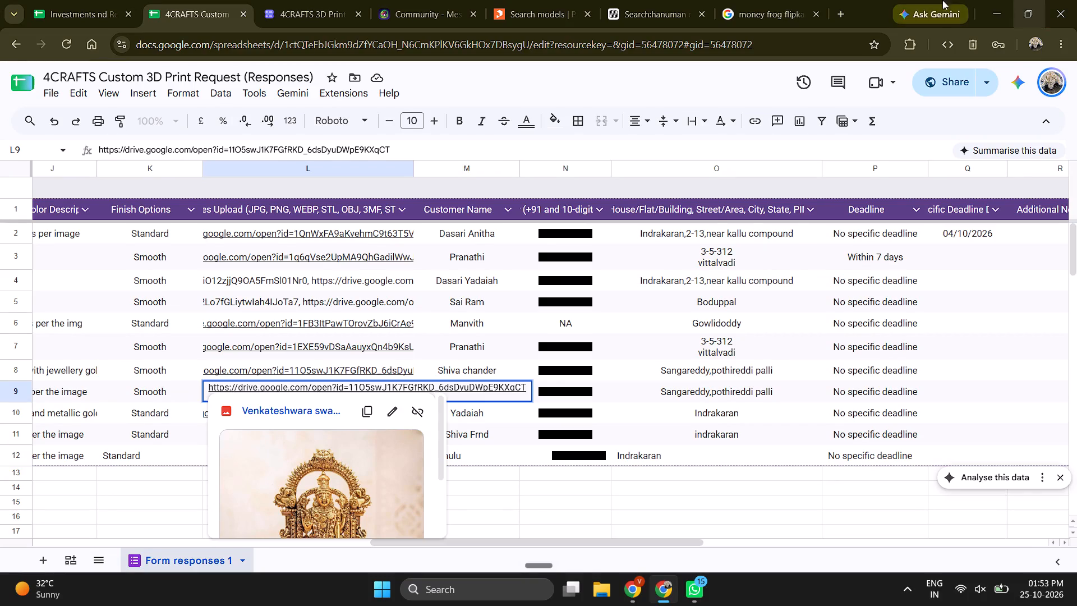
# Save the Feng Shui Art Vastu three-legged frog picture from the money frog image results to Downloads as "frog".
pyautogui.click(656, 0)
pyautogui.click(781, 0)
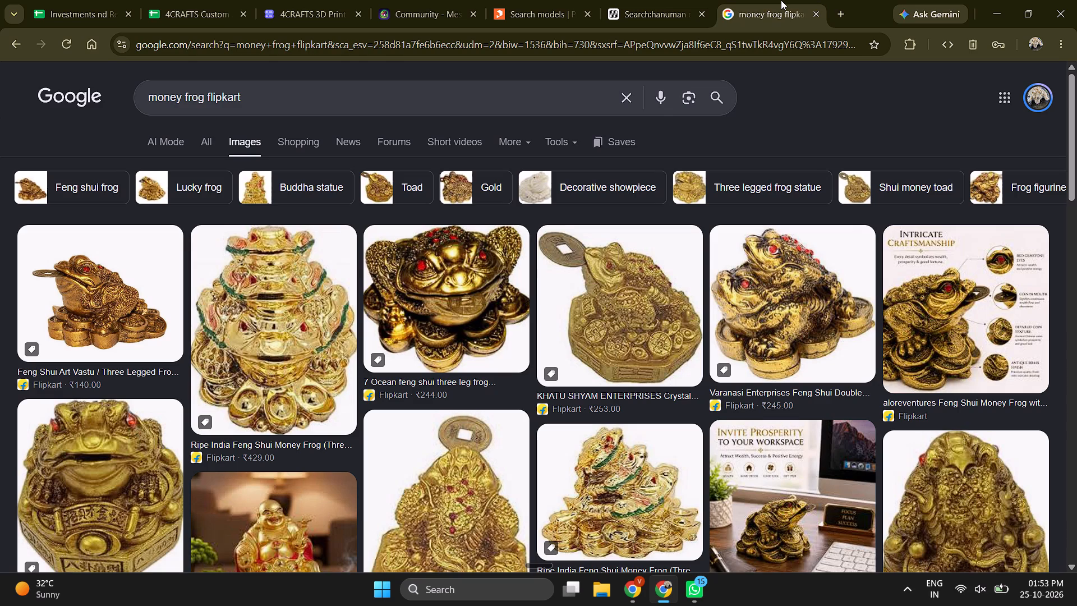
pyautogui.rightClick(98, 325)
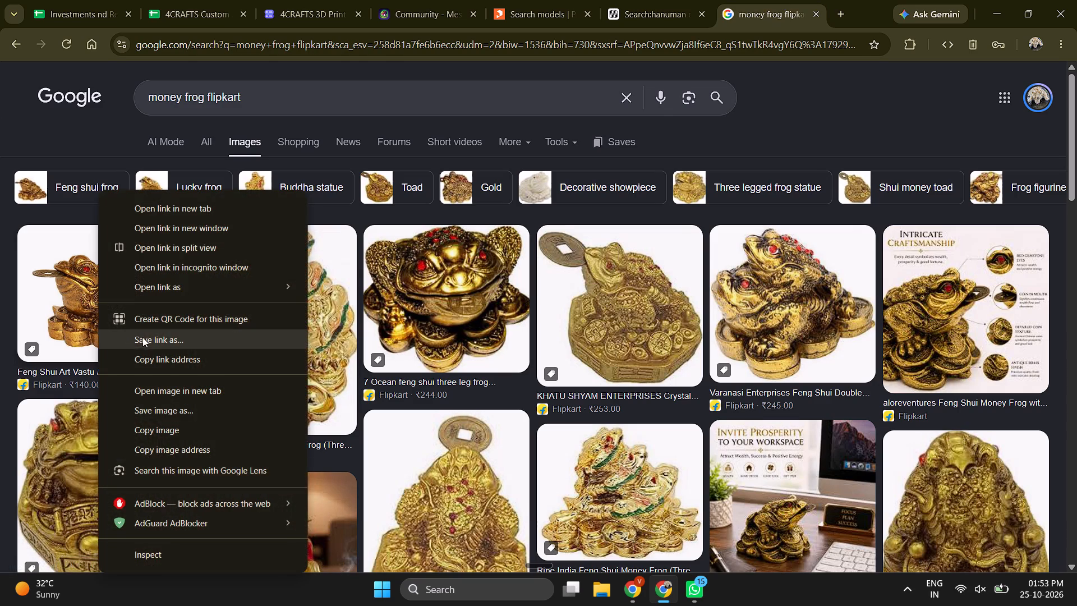
pyautogui.click(160, 407)
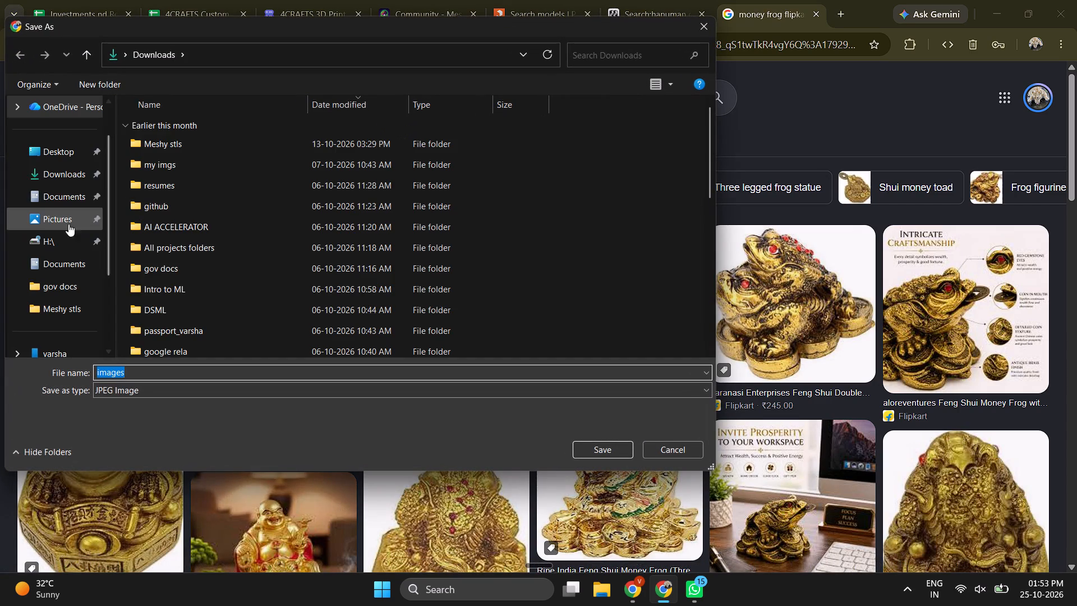
pyautogui.click(66, 175)
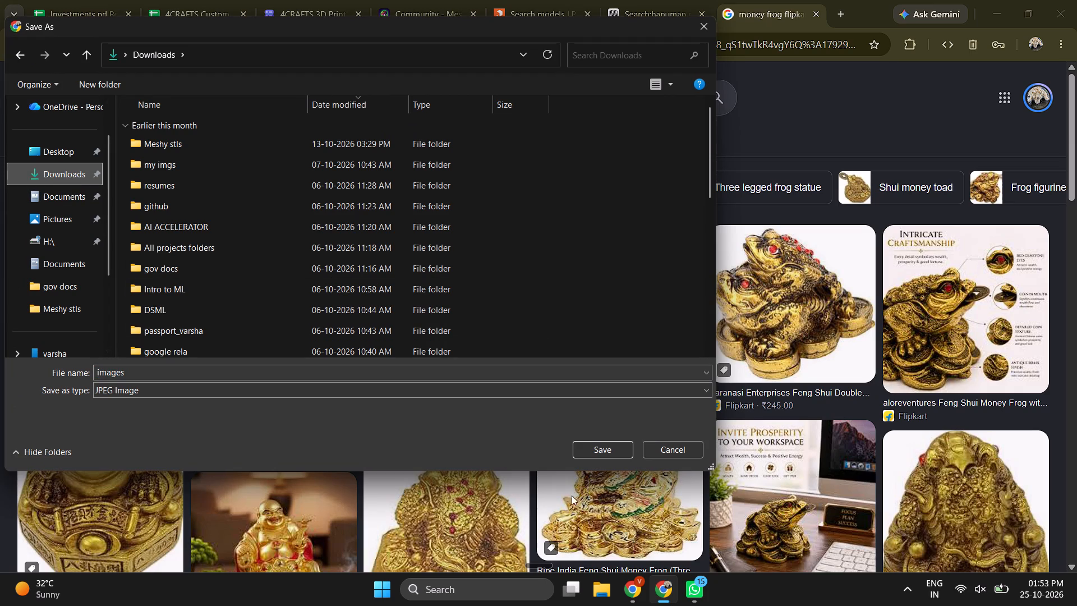
pyautogui.doubleClick(134, 370)
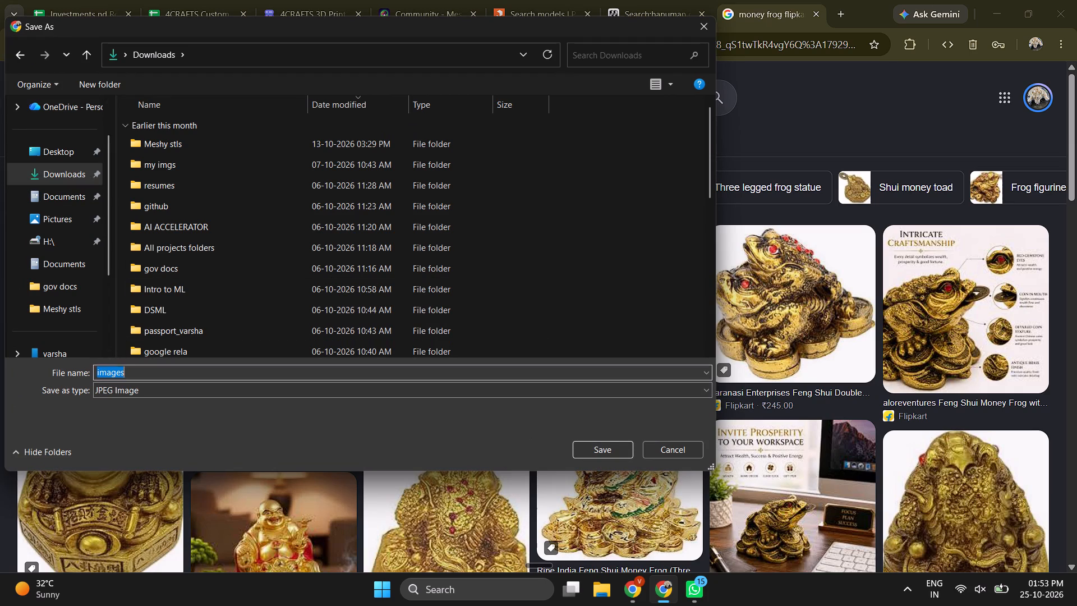
pyautogui.write('frog')
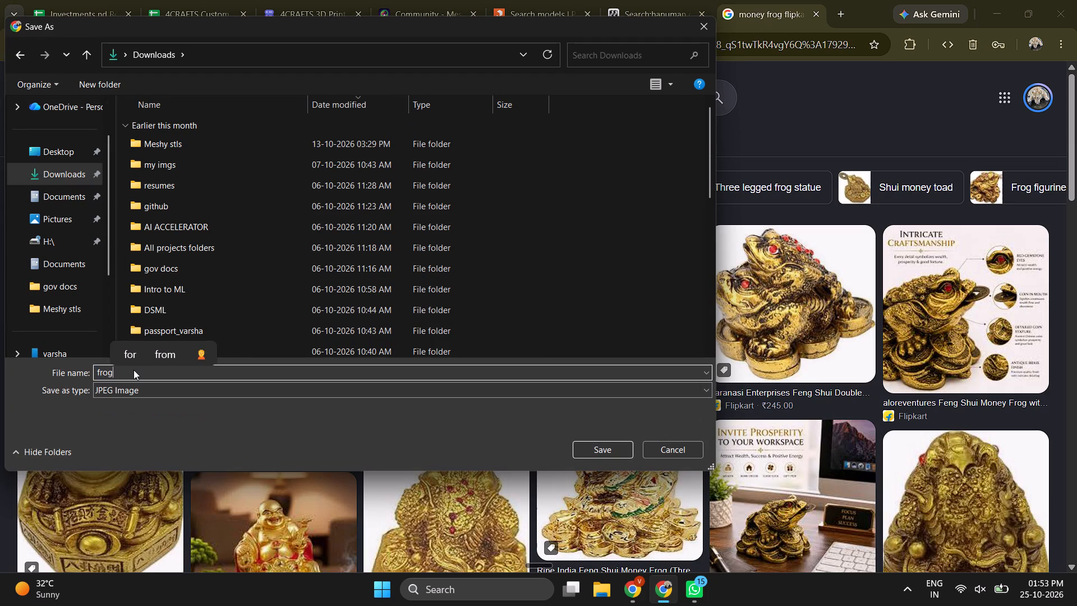
pyautogui.click(601, 443)
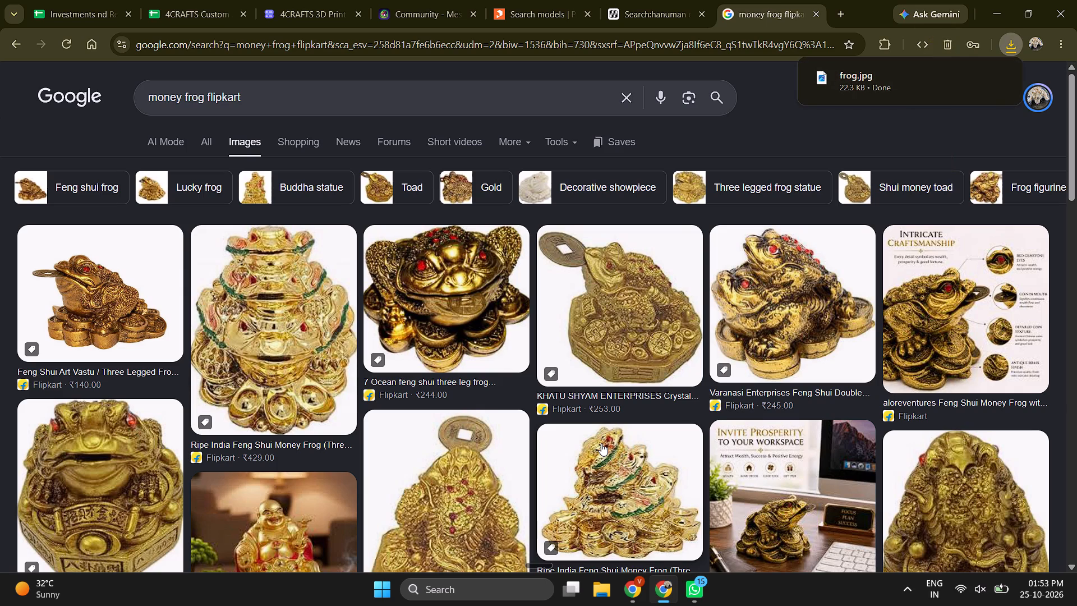
# Upload the frog image from Downloads to the Reference Images and Files Upload question of the 4CRAFTS 3D Print Request form.
pyautogui.click(631, 577)
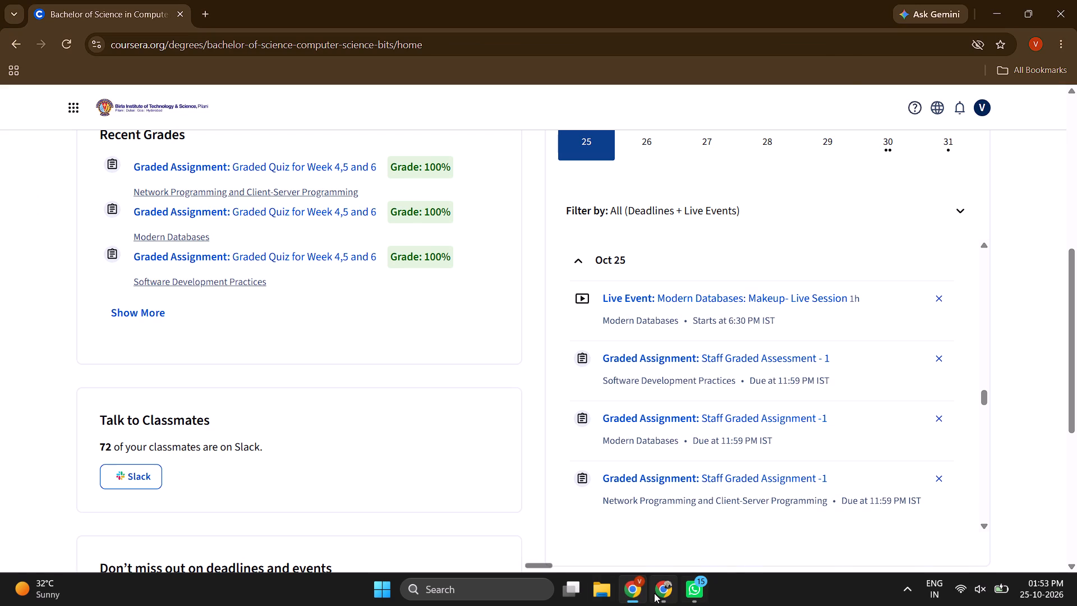
pyautogui.click(652, 592)
pyautogui.click(301, 0)
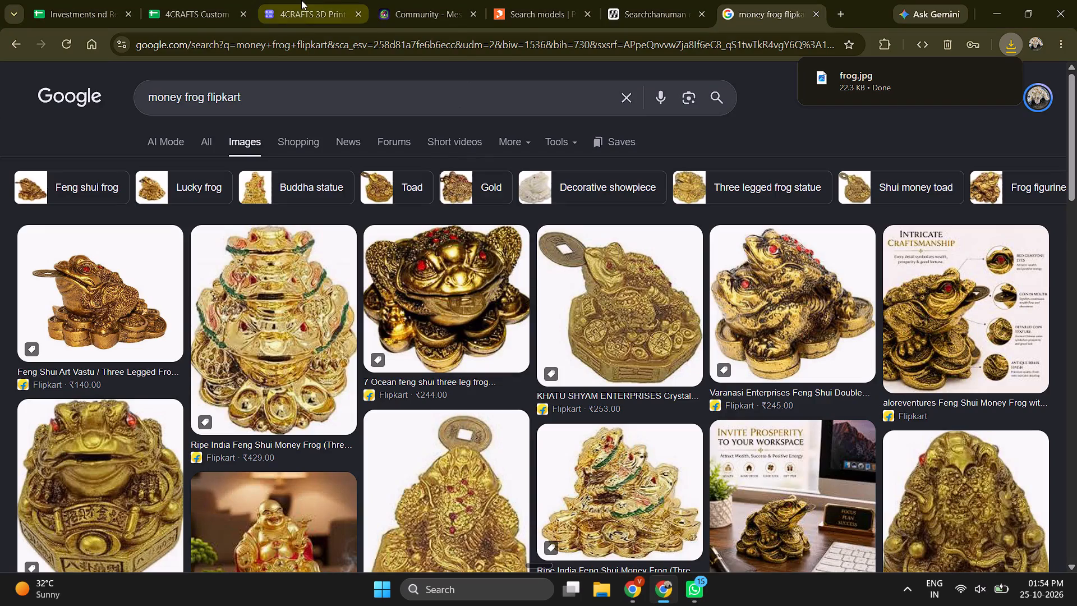
pyautogui.click(394, 176)
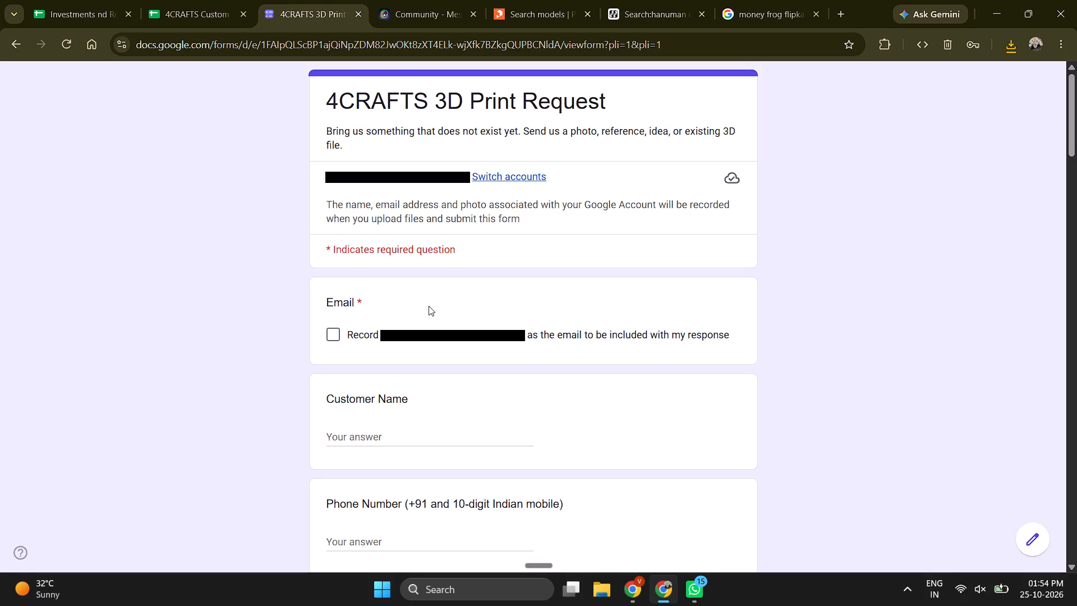
pyautogui.scroll(-9, 518, 322)
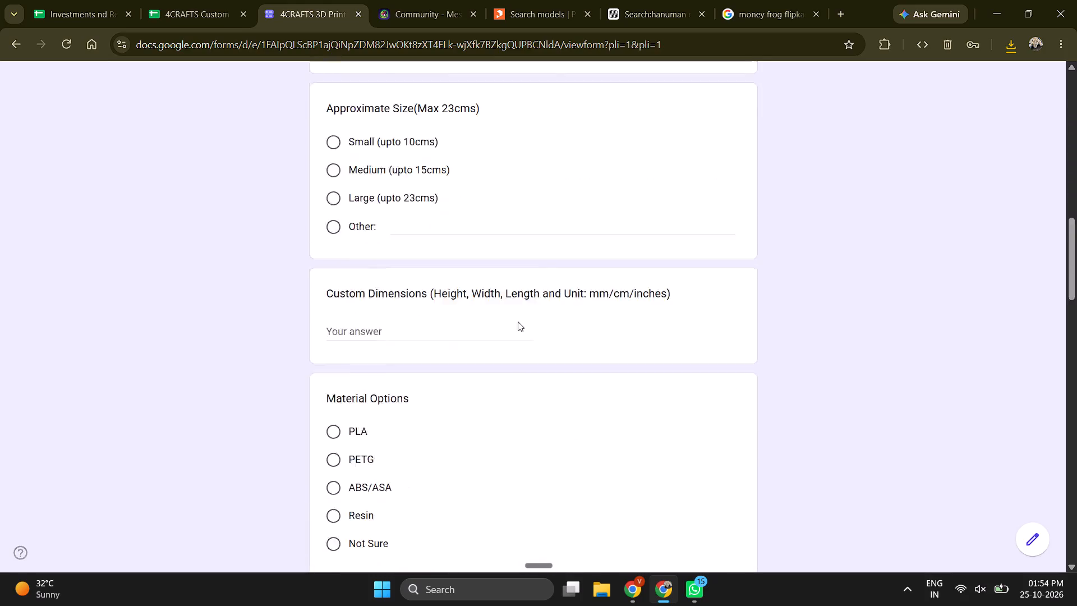
pyautogui.scroll(-8, 518, 322)
pyautogui.scroll(2, 518, 322)
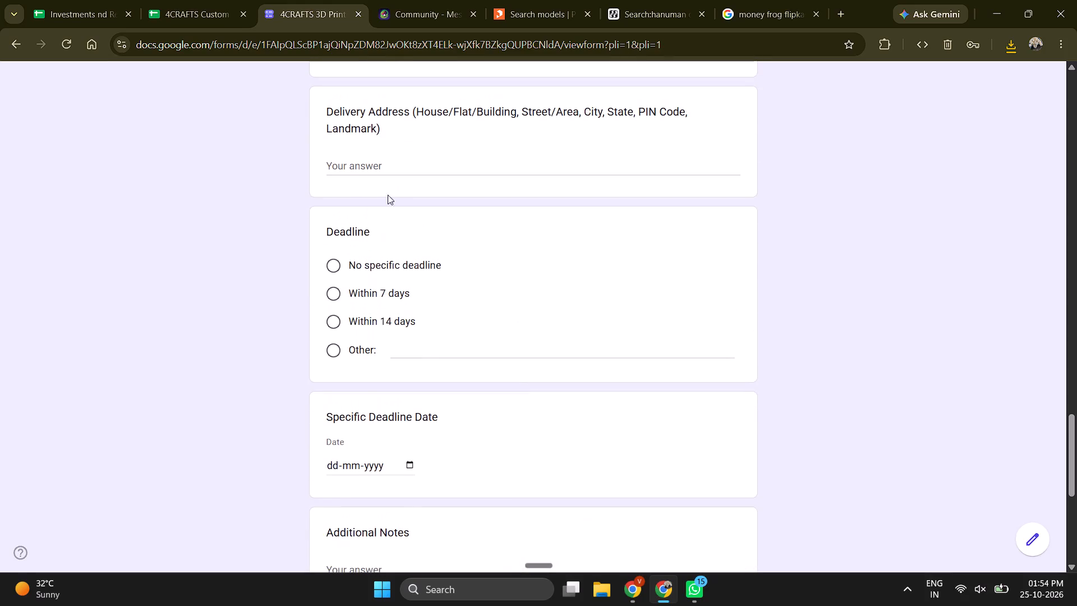
pyautogui.scroll(2, 326, 160)
pyautogui.click(349, 191)
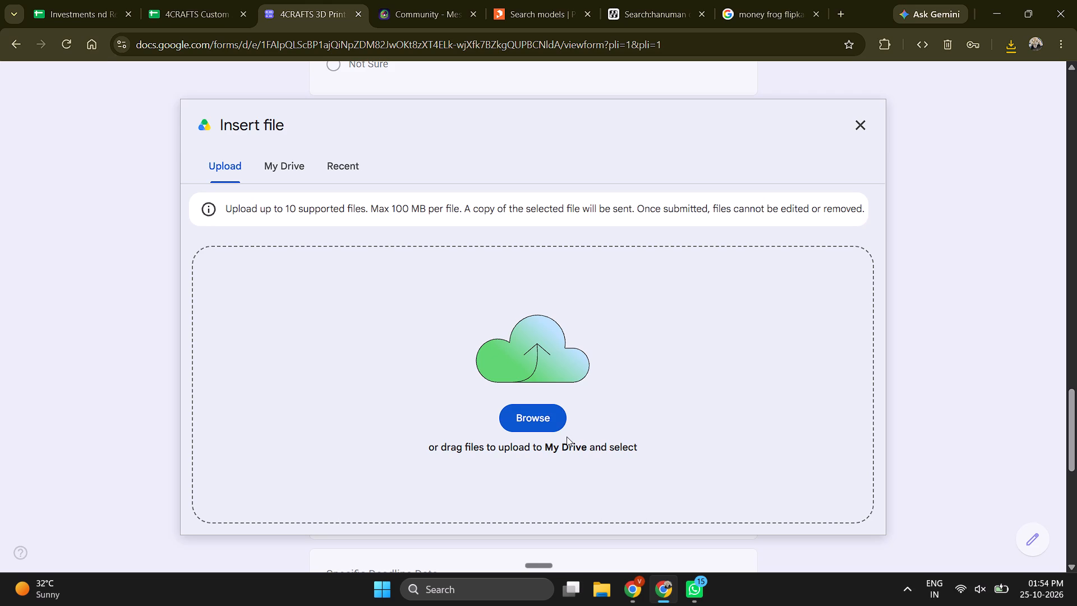
pyautogui.click(545, 429)
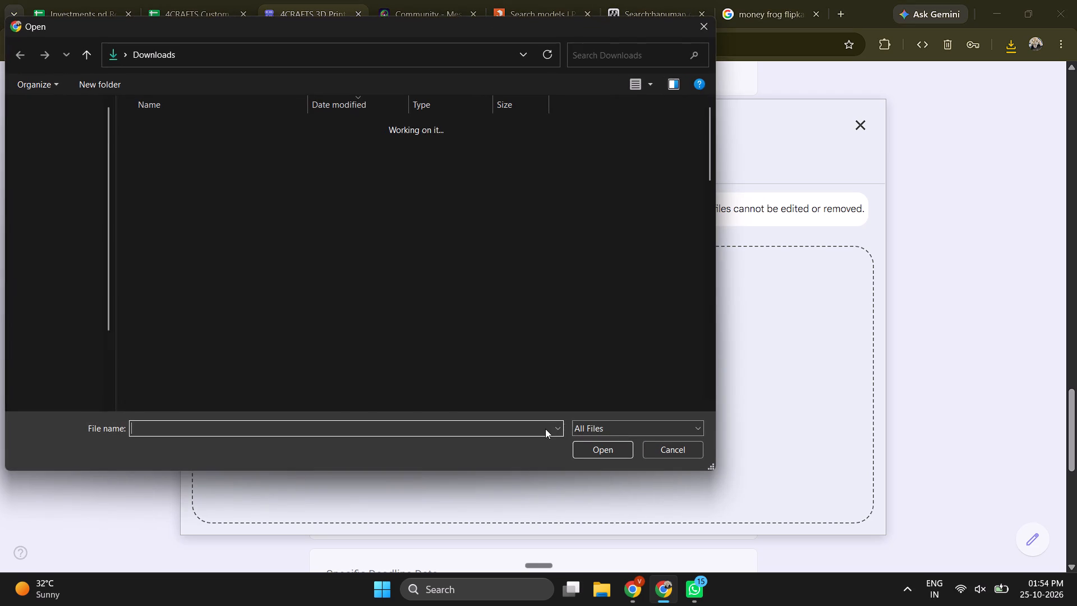
pyautogui.click(56, 171)
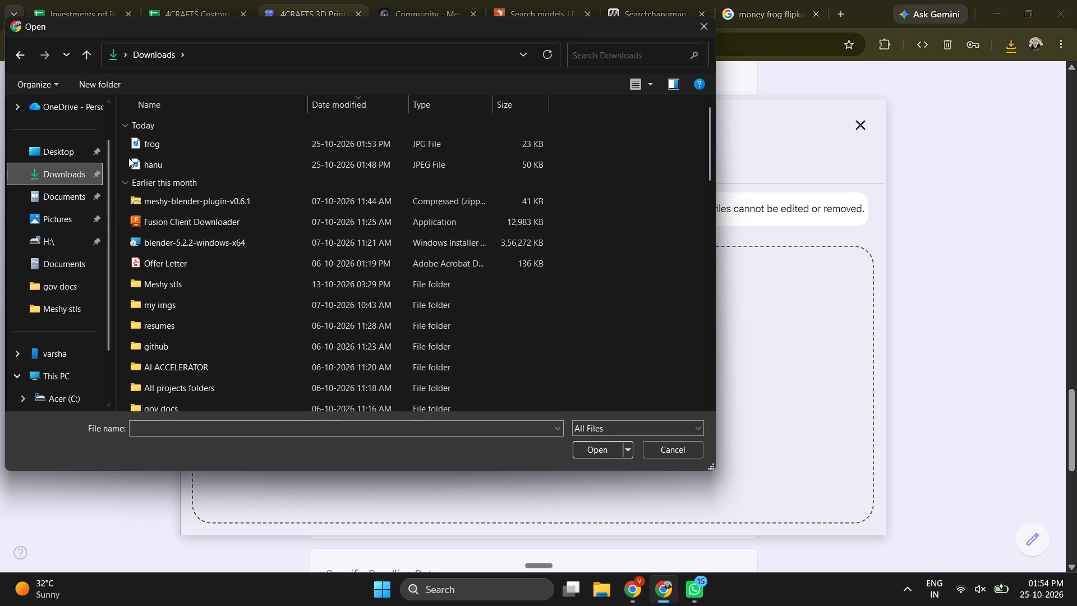
pyautogui.click(158, 145)
pyautogui.click(579, 453)
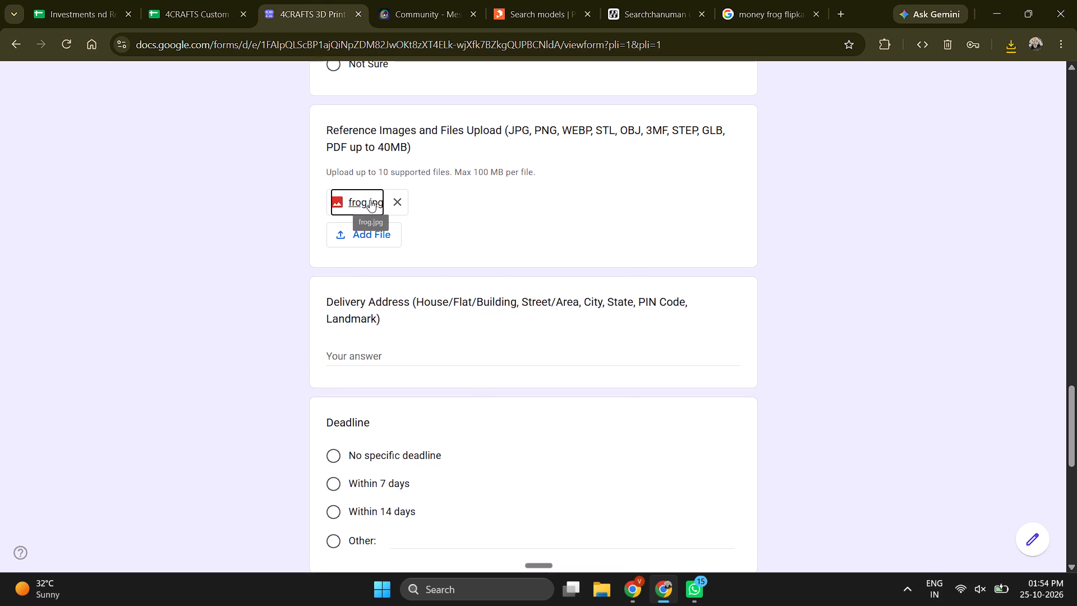
# Open the uploaded frog.jpg in Google Drive and copy its full web address.
pyautogui.rightClick(370, 200)
pyautogui.click(352, 199)
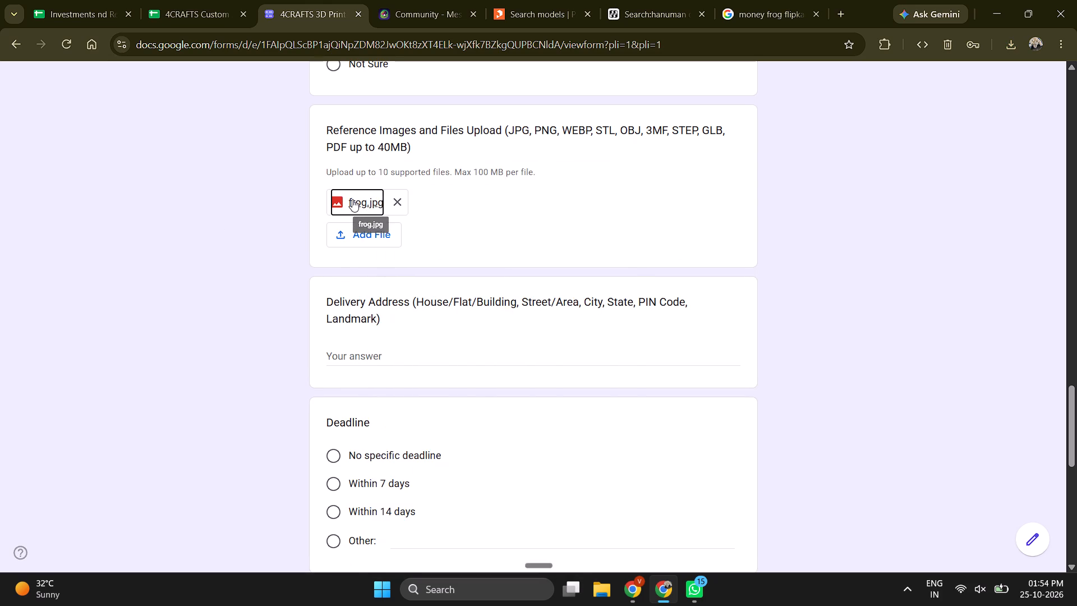
pyautogui.click(352, 199)
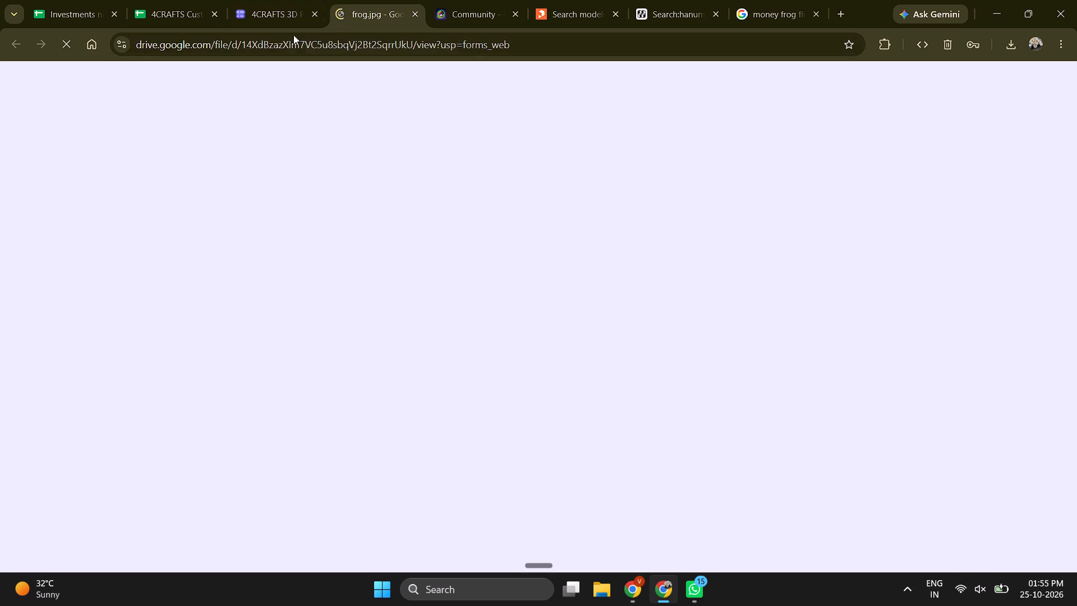
pyautogui.click(289, 50)
pyautogui.click(289, 50)
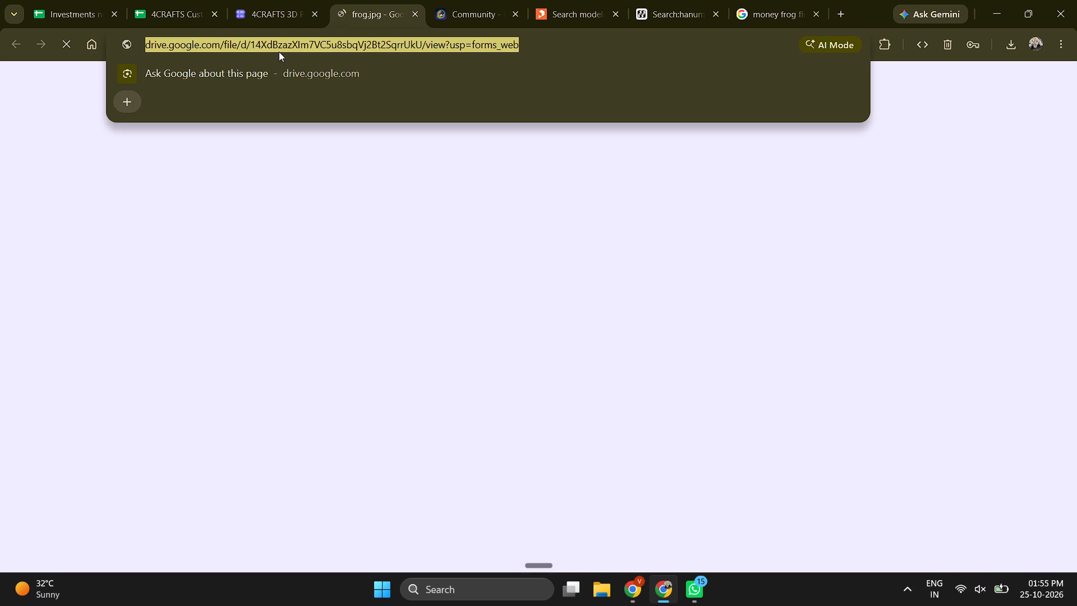
pyautogui.doubleClick(279, 52)
pyautogui.click(268, 47)
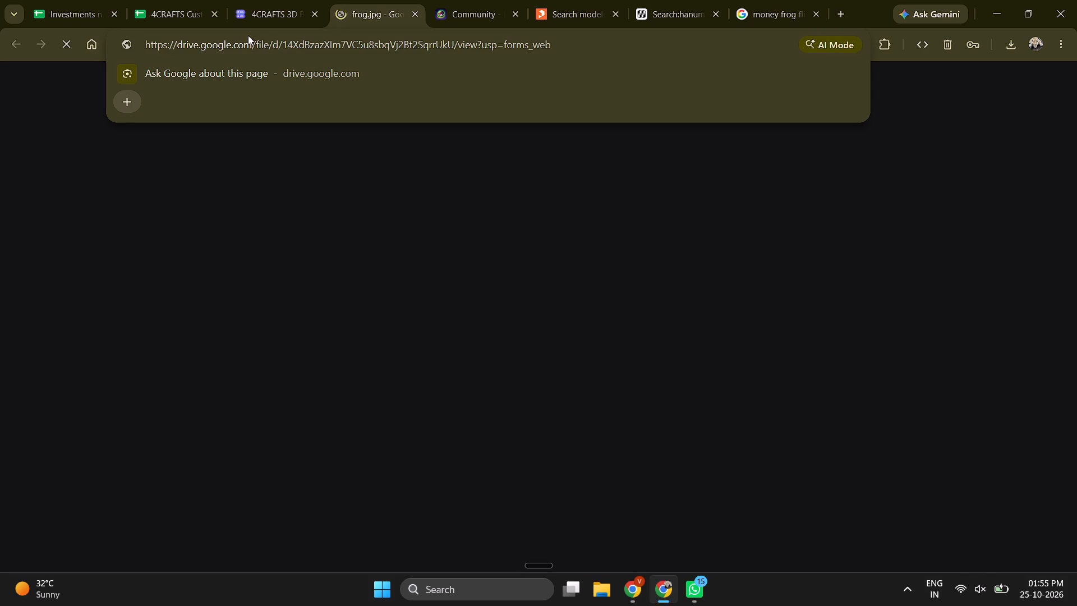
pyautogui.click(248, 35)
pyautogui.hotkey('ctrl', 'a')
pyautogui.hotkey('ctrl', 'c')
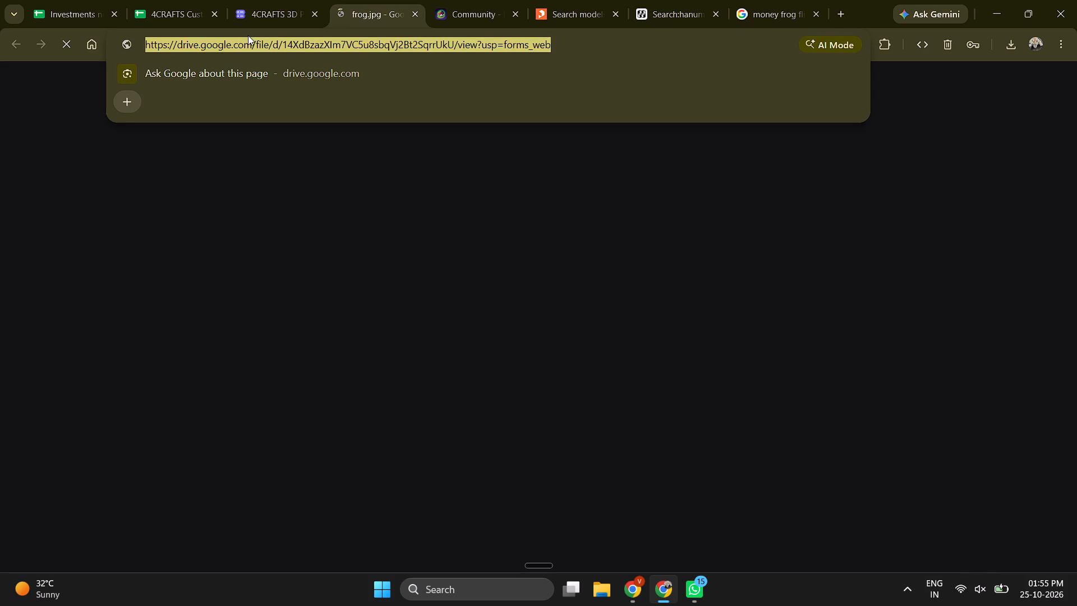
# Replace the file upload link of the Money frog order in row 9 of the responses spreadsheet with the copied frog.jpg link and check its preview.
pyautogui.click(250, 0)
pyautogui.click(210, 0)
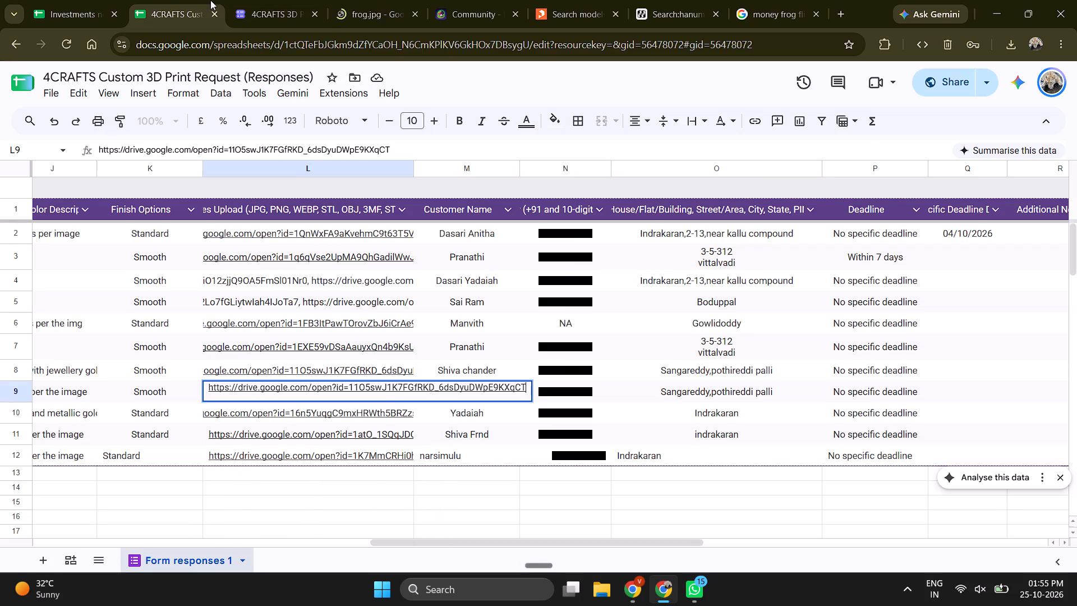
pyautogui.click(287, 382)
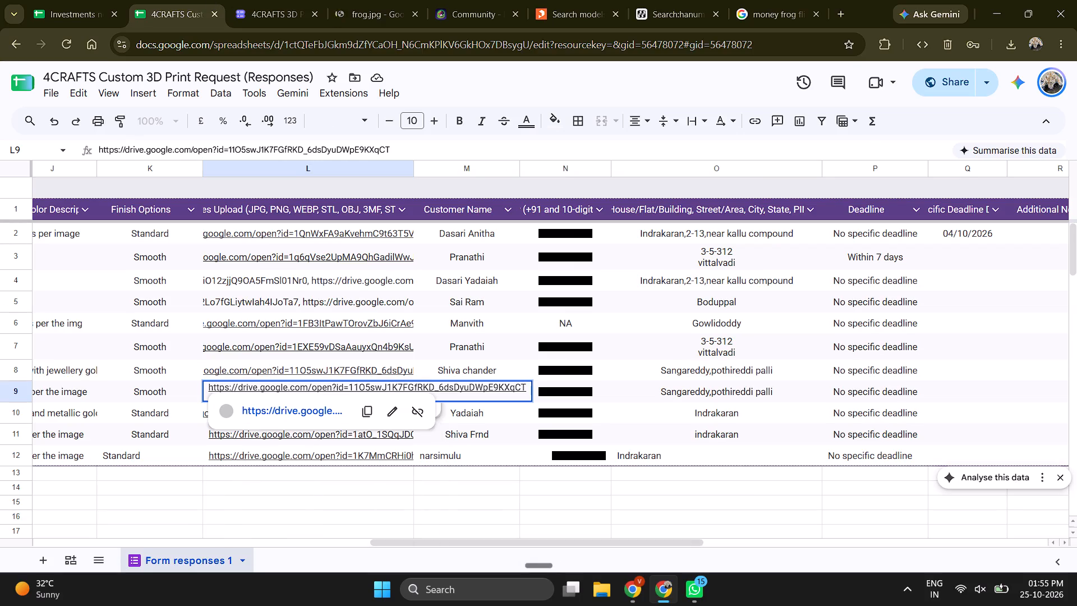
pyautogui.tripleClick(287, 382)
pyautogui.press('BackSpace')
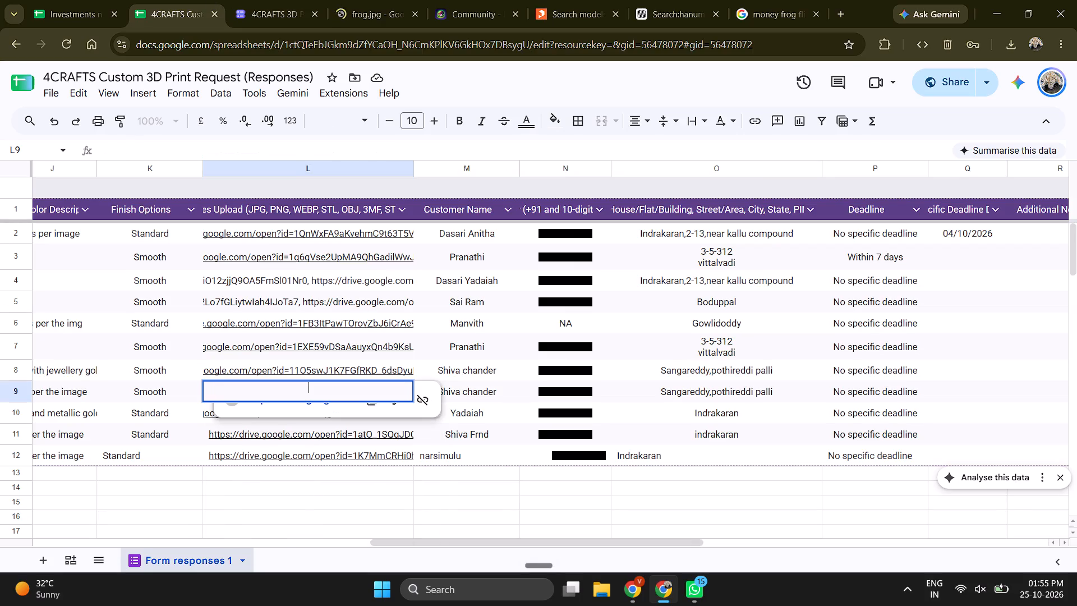
pyautogui.hotkey('ctrl', 'v')
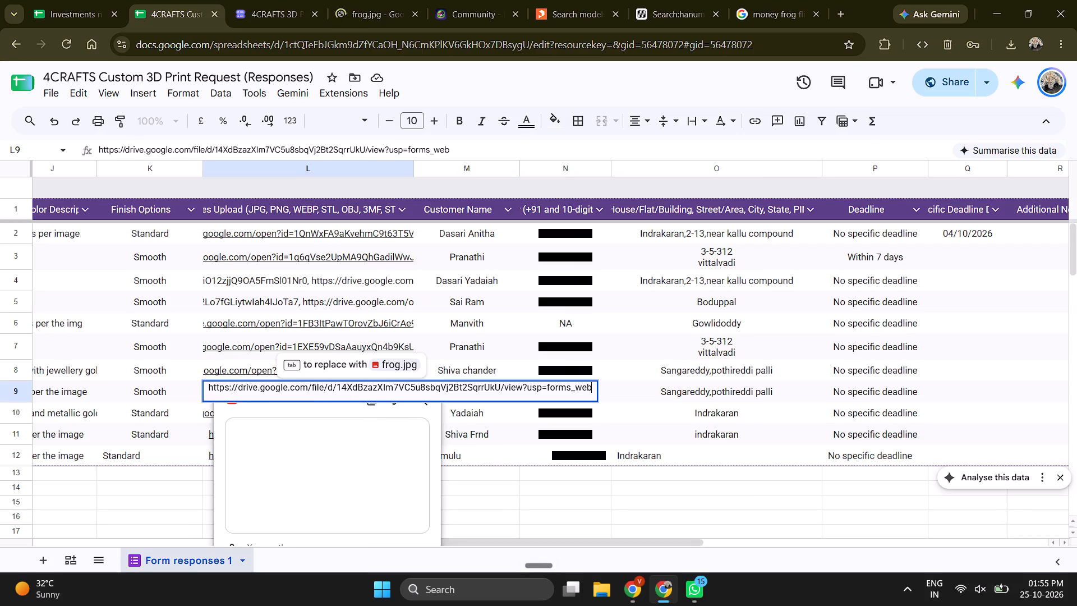
pyautogui.click(503, 442)
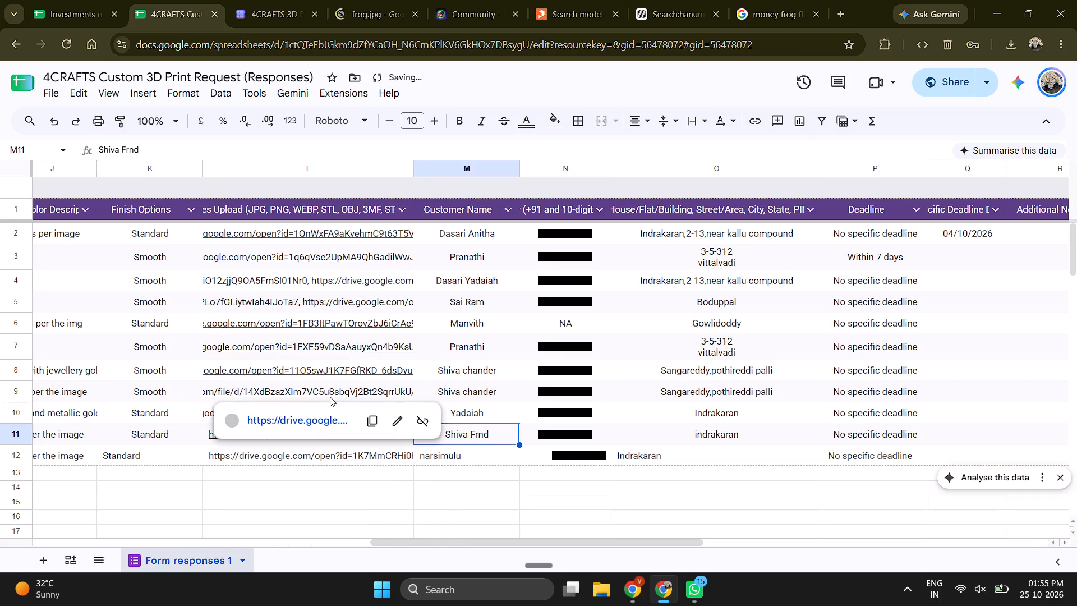
pyautogui.click(328, 392)
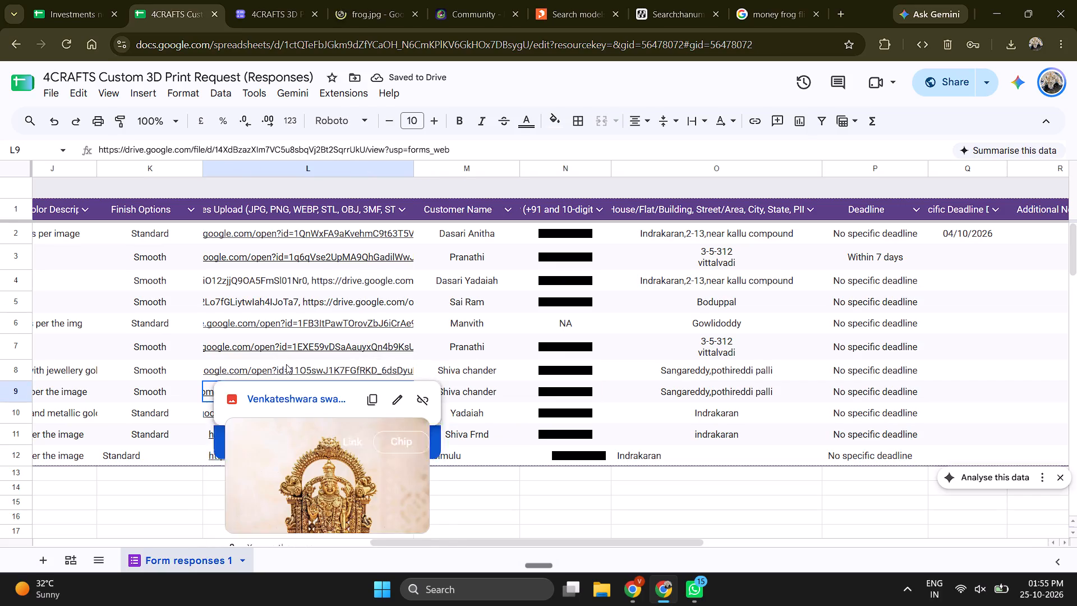
pyautogui.click(207, 392)
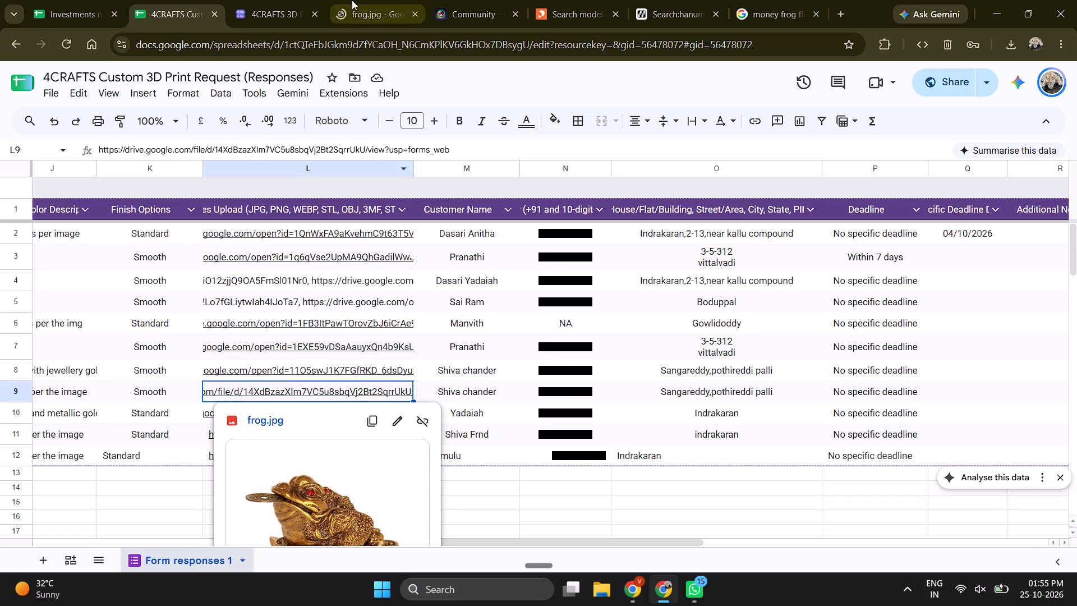
# Close the frog.jpg Drive page and remove frog.jpg from the print request form's reference upload.
pyautogui.click(349, 0)
pyautogui.click(417, 14)
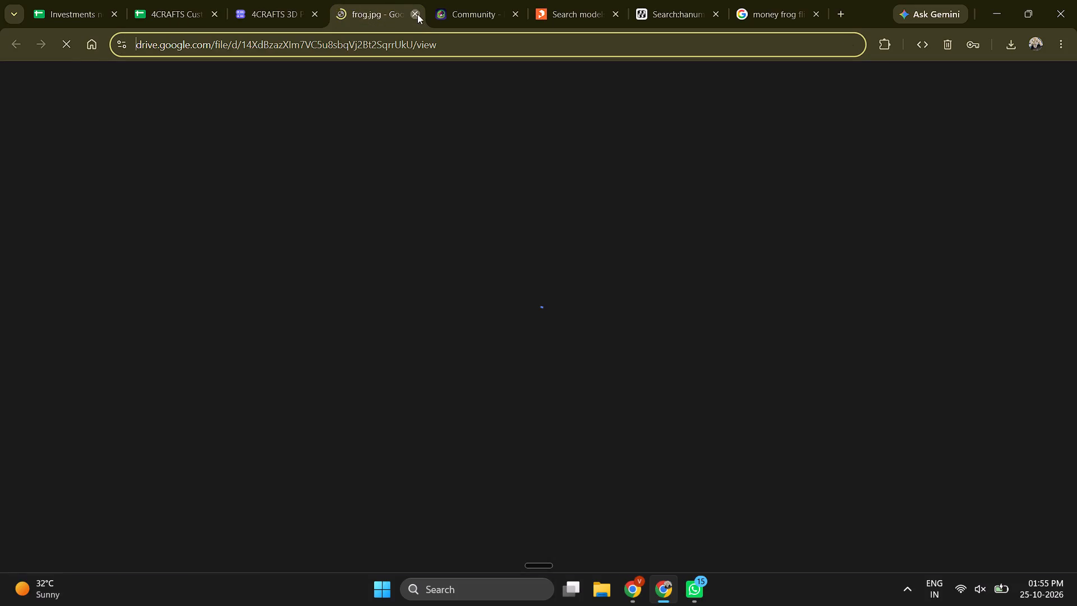
pyautogui.click(279, 7)
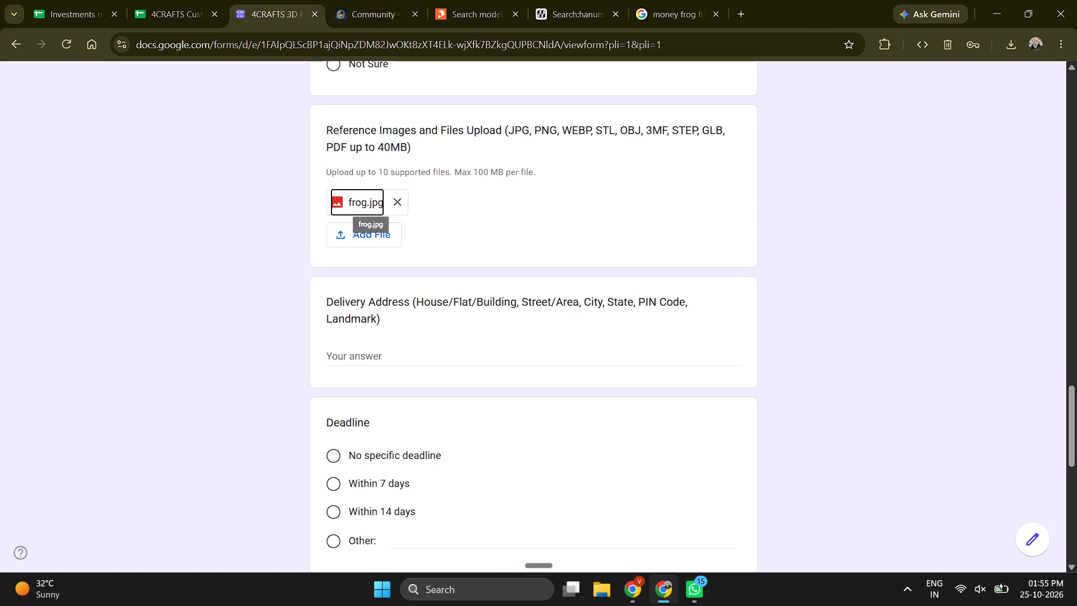
pyautogui.click(393, 201)
pyautogui.click(199, 0)
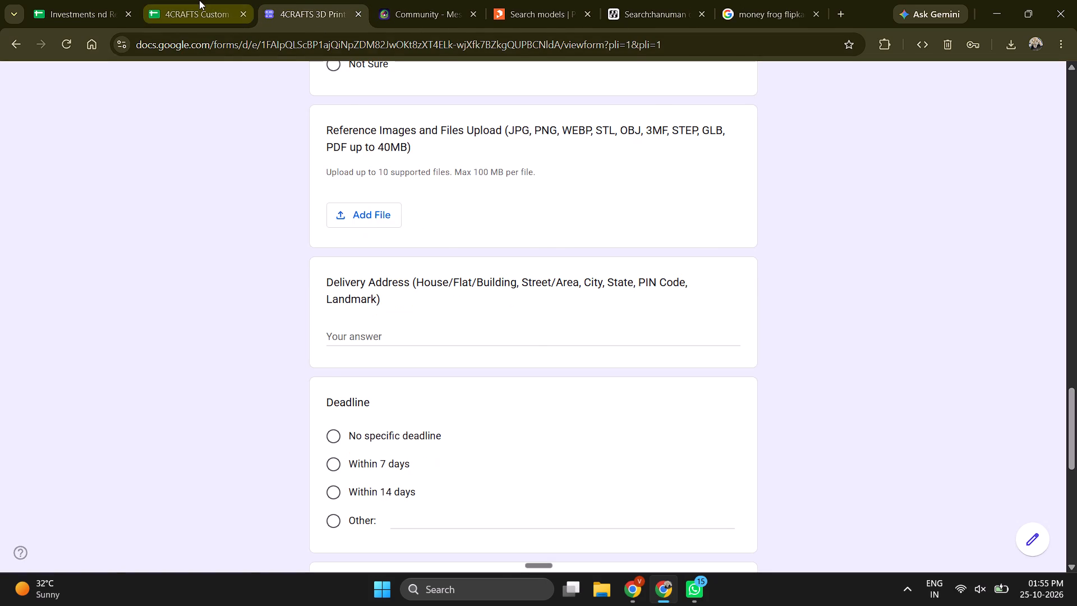
pyautogui.hscroll(-1, 498, 376)
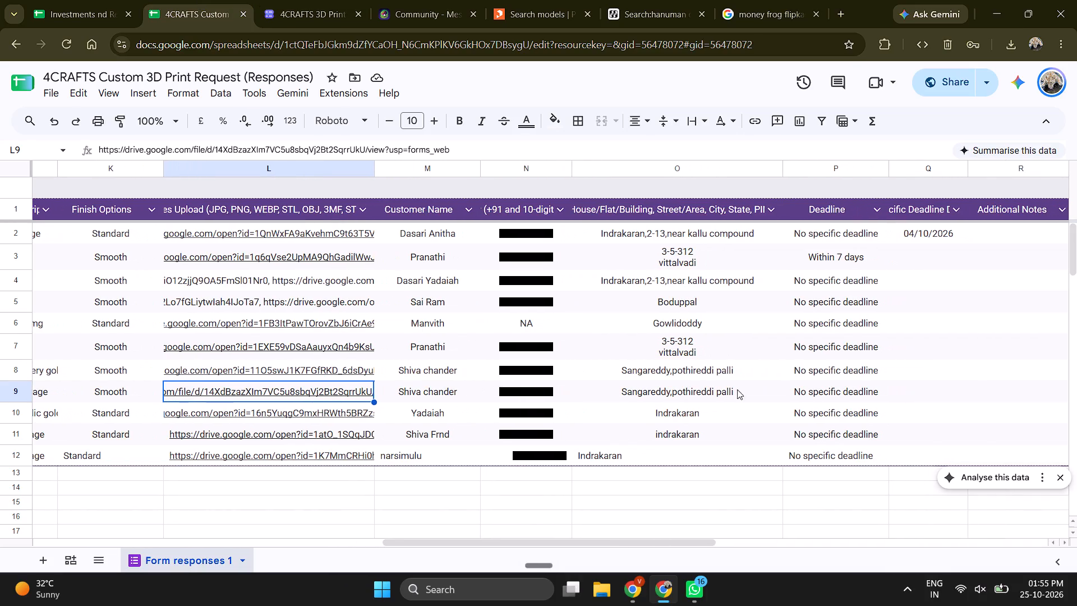
pyautogui.hscroll(-6, 787, 392)
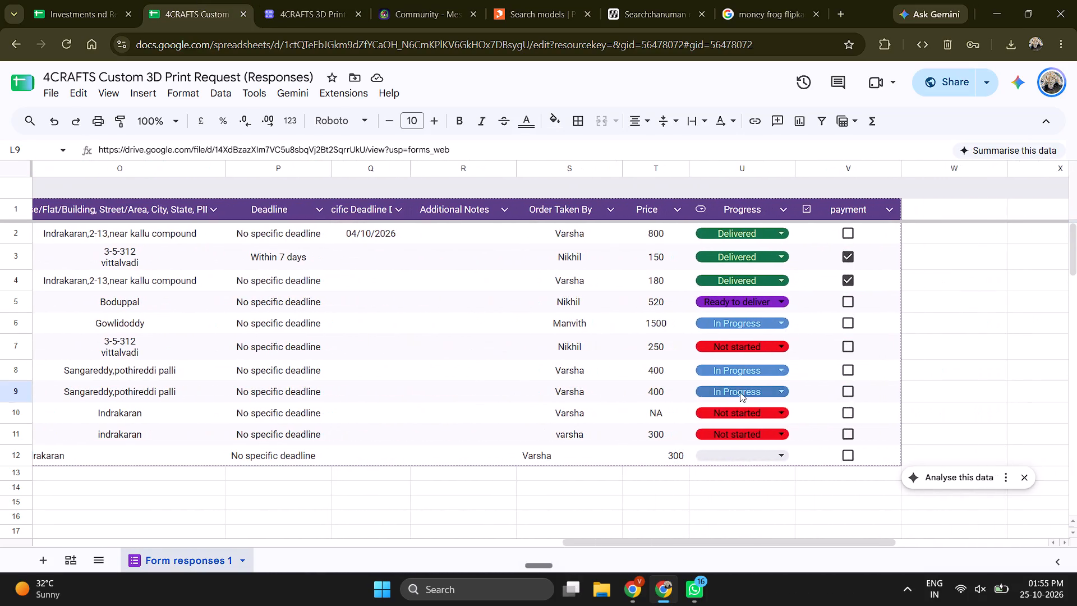
pyautogui.doubleClick(661, 391)
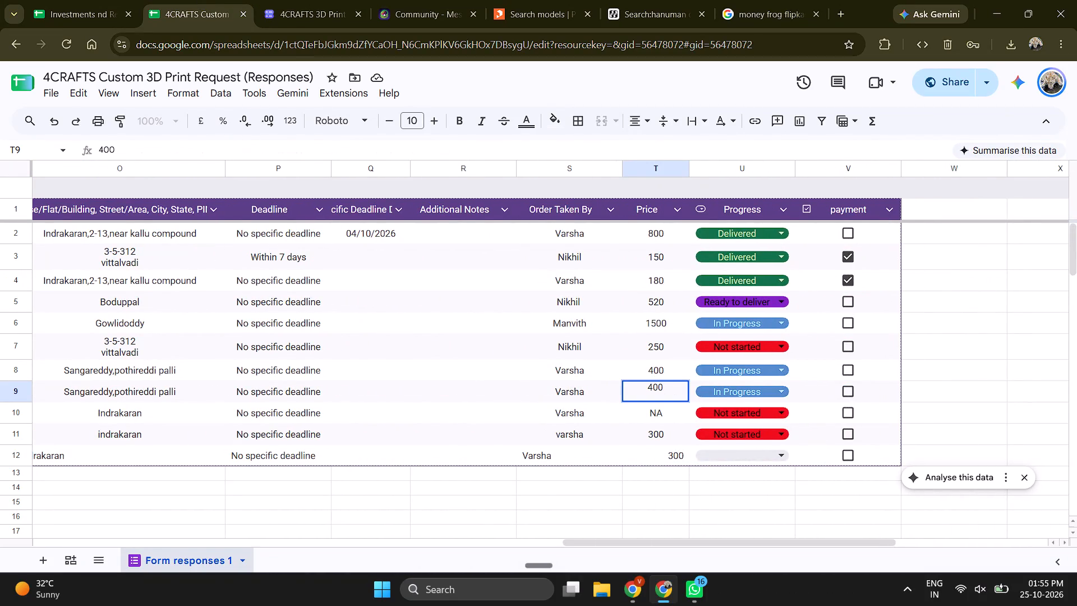
pyautogui.hotkey('ctrl', 'a')
pyautogui.write('200')
pyautogui.tripleClick(659, 370)
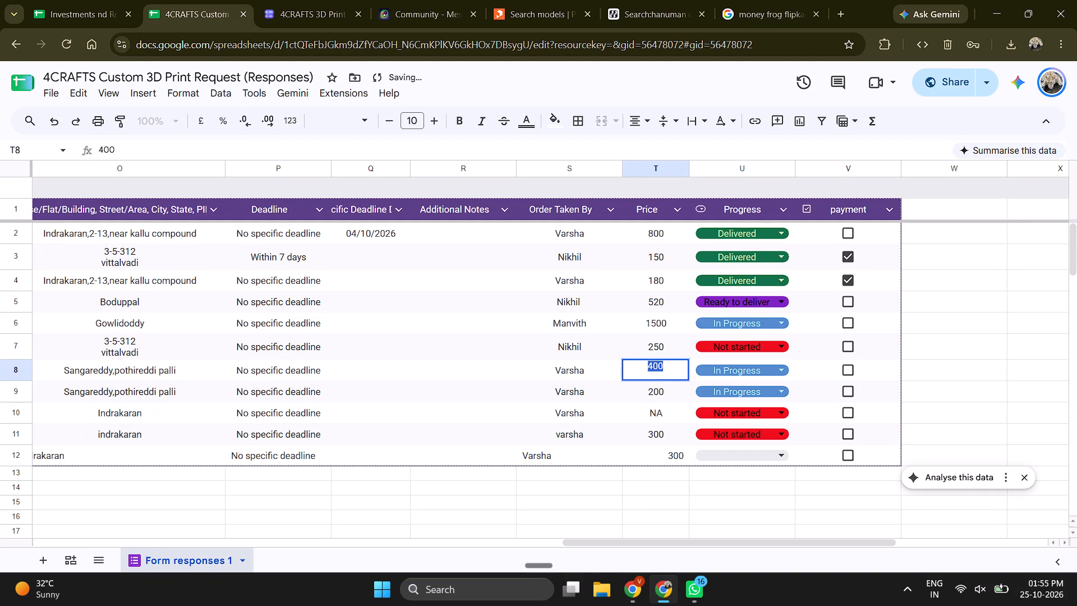
pyautogui.write('200')
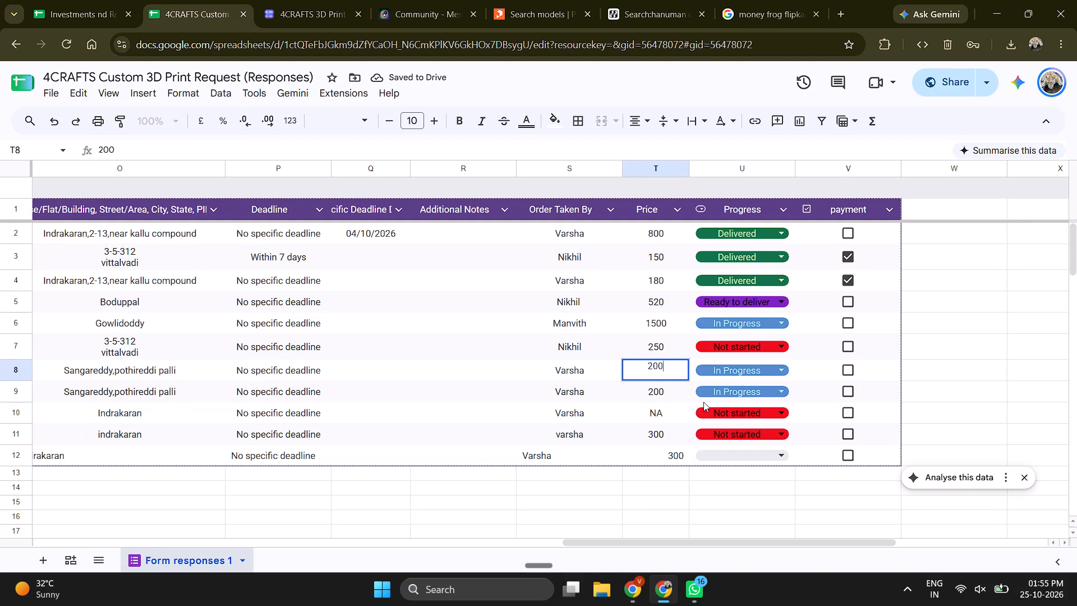
# Set the progress to Not started for the Money frog order in row 9 and the Meditating hanuman order in row 12.
pyautogui.click(707, 391)
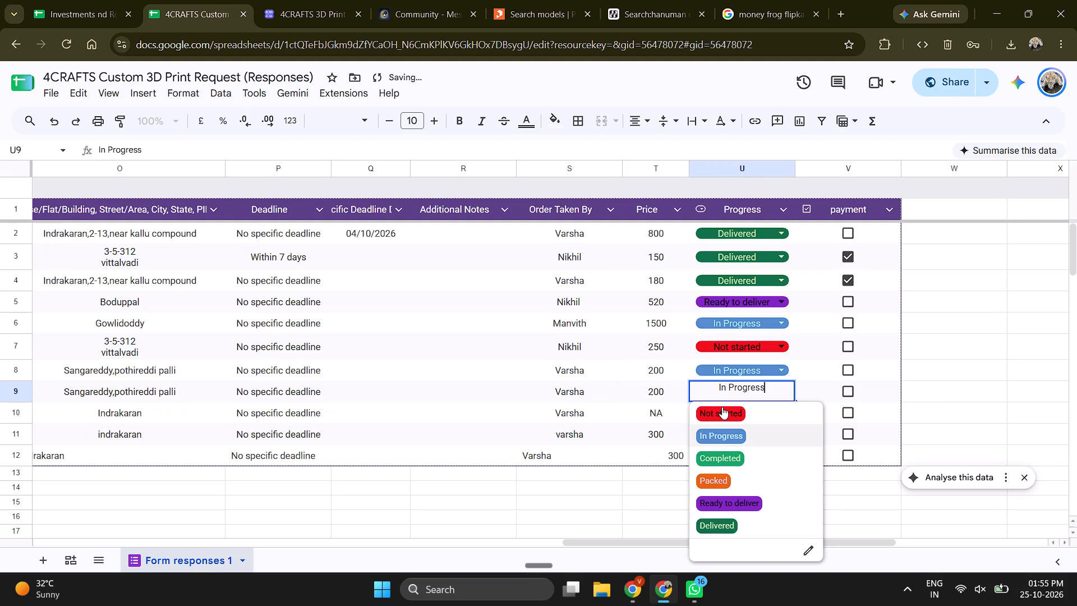
pyautogui.click(722, 406)
pyautogui.click(659, 415)
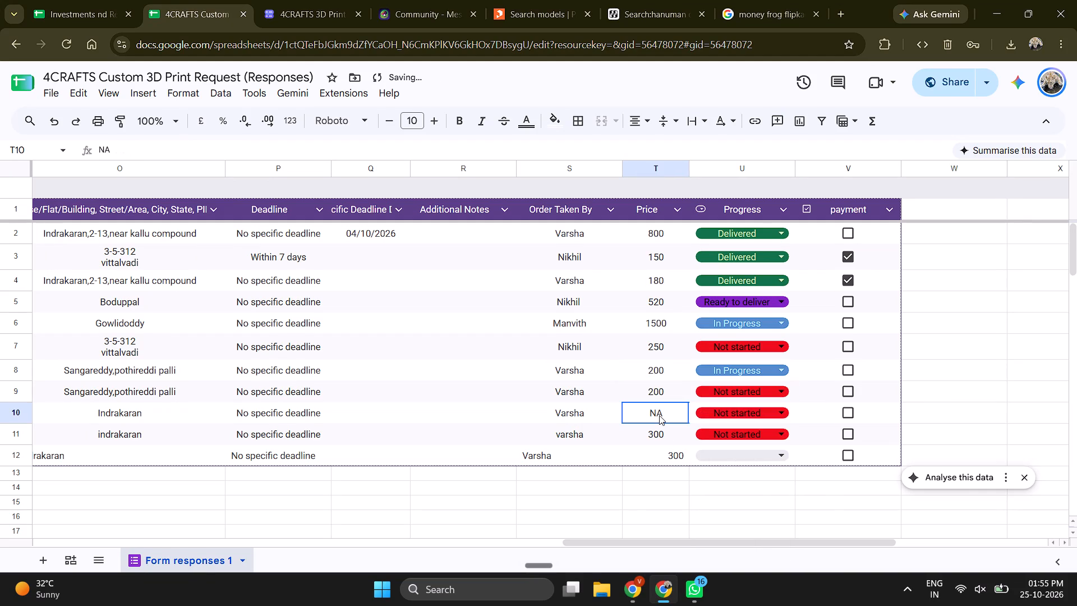
pyautogui.click(620, 457)
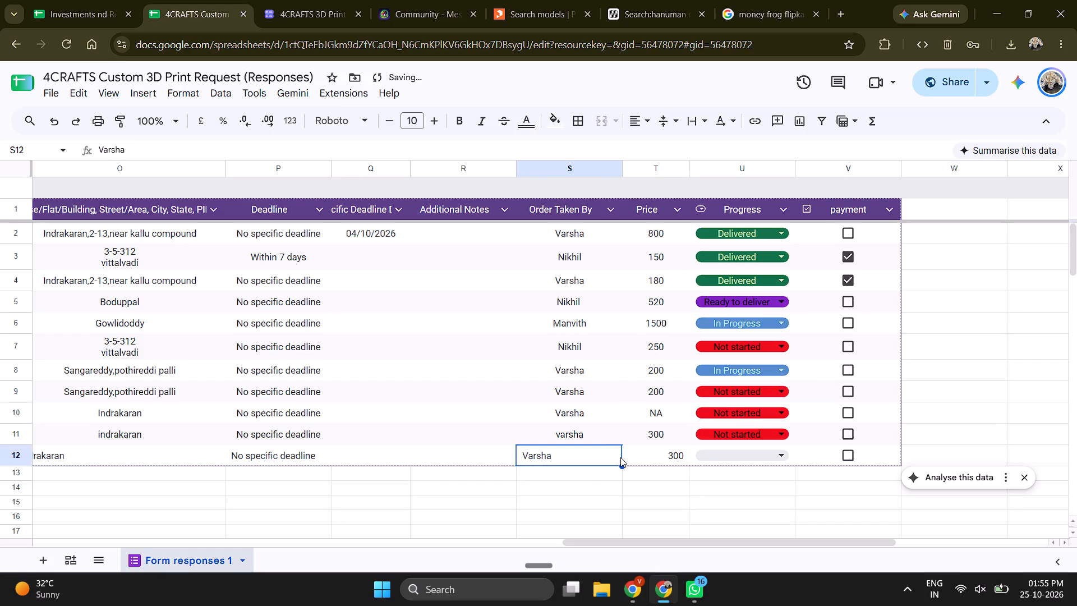
pyautogui.click(664, 450)
pyautogui.hscroll(1, 664, 450)
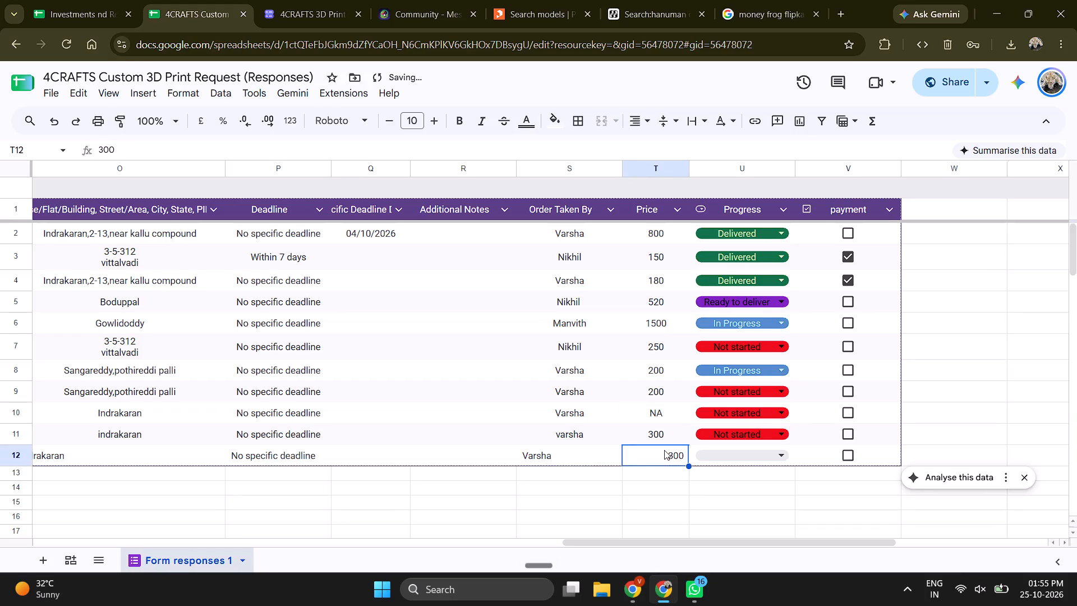
pyautogui.hscroll(1, 664, 450)
pyautogui.click(765, 460)
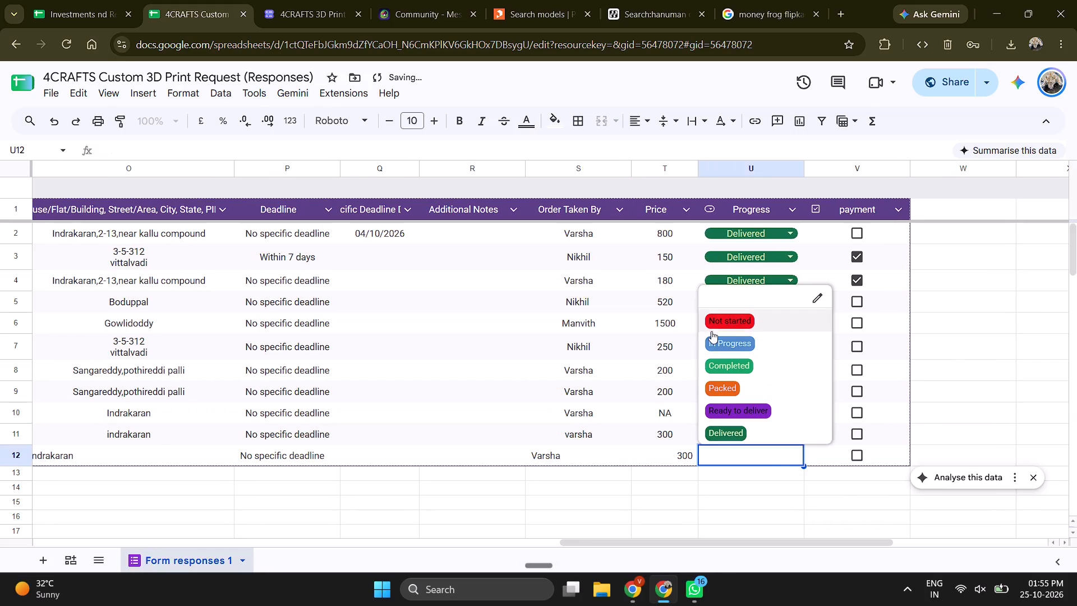
pyautogui.click(711, 324)
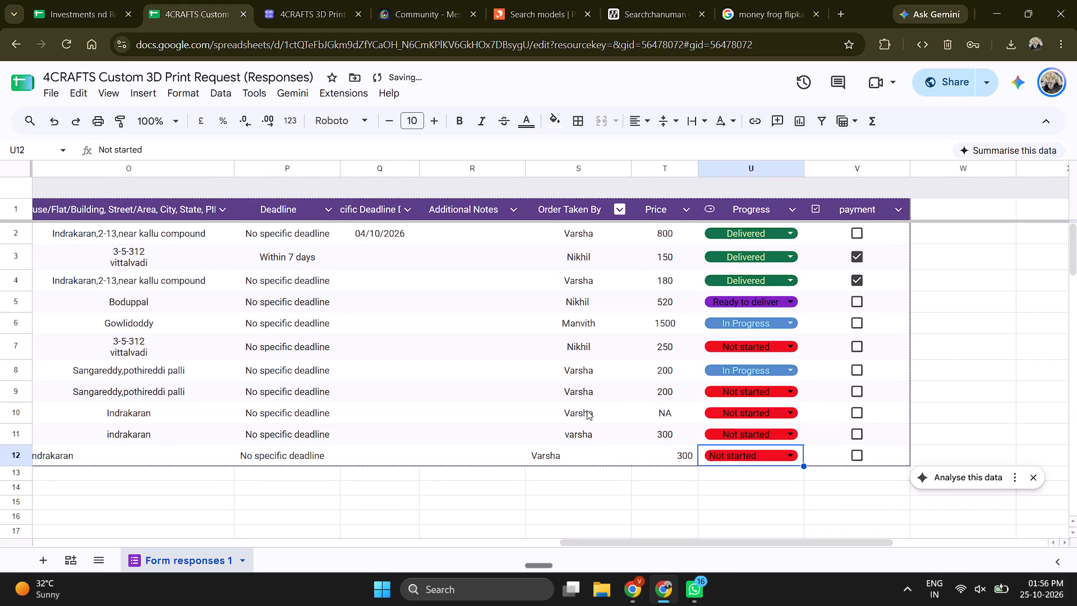
pyautogui.hscroll(19, 587, 410)
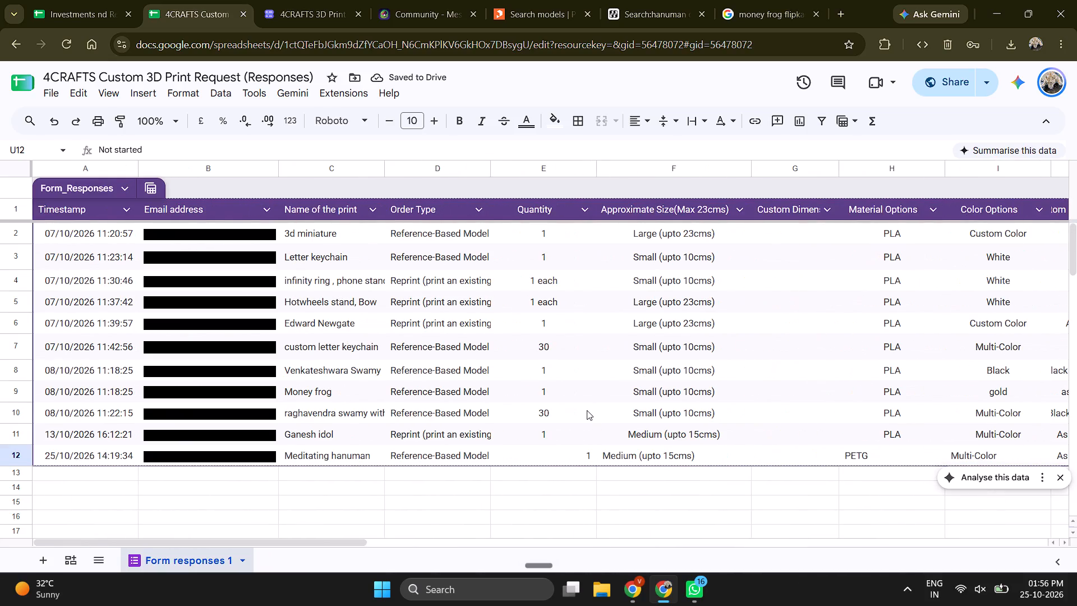
pyautogui.hscroll(-20, 587, 410)
pyautogui.hscroll(-3, 587, 410)
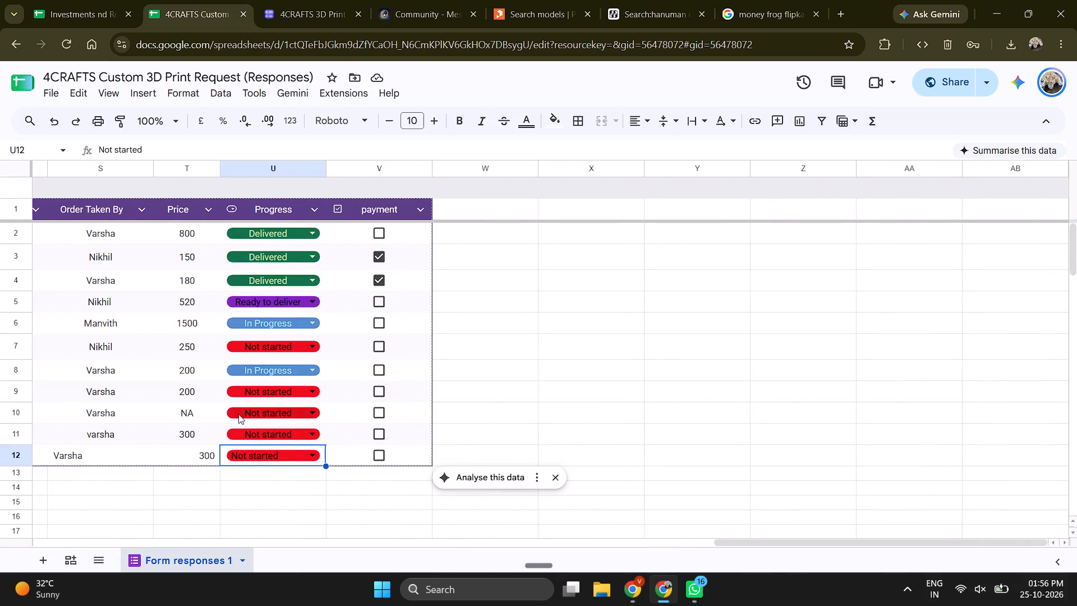
pyautogui.click(243, 413)
pyautogui.click(248, 460)
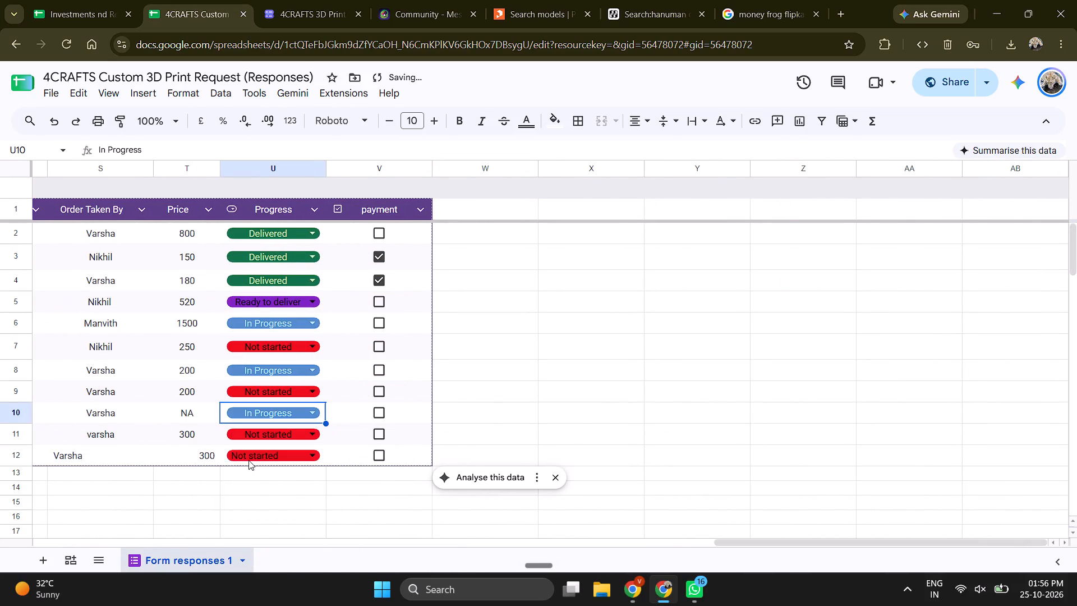
pyautogui.hscroll(18, 560, 380)
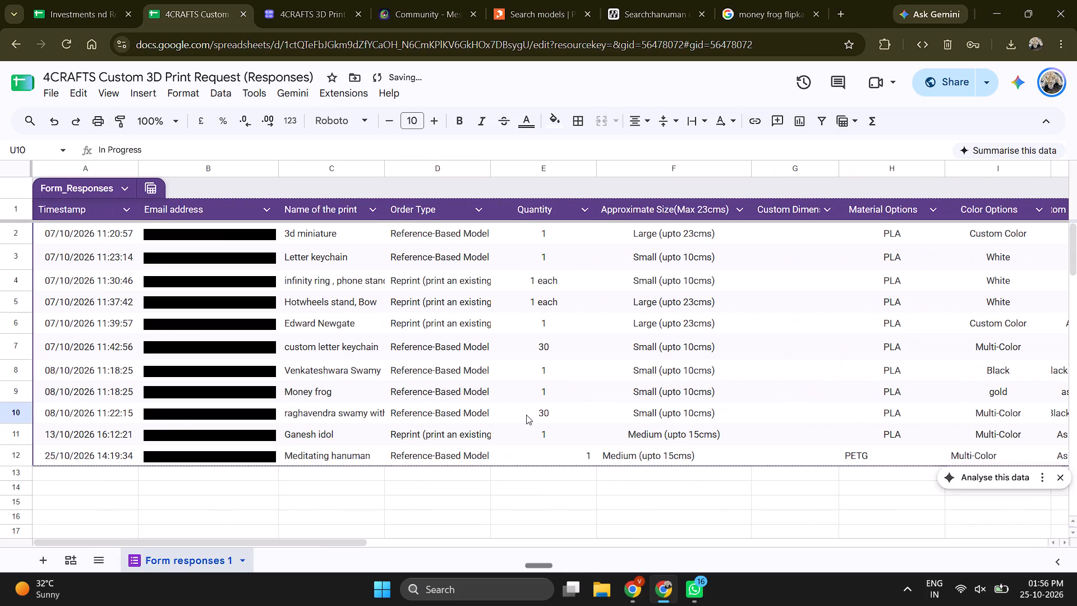
pyautogui.tripleClick(537, 416)
pyautogui.hotkey('ctrl', 'a')
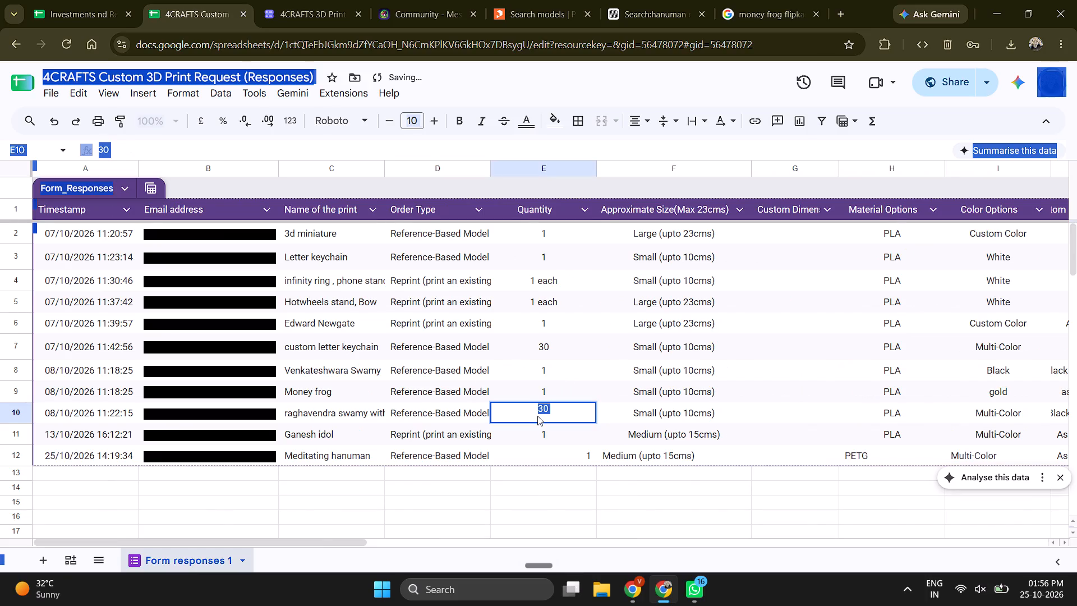
pyautogui.write('10')
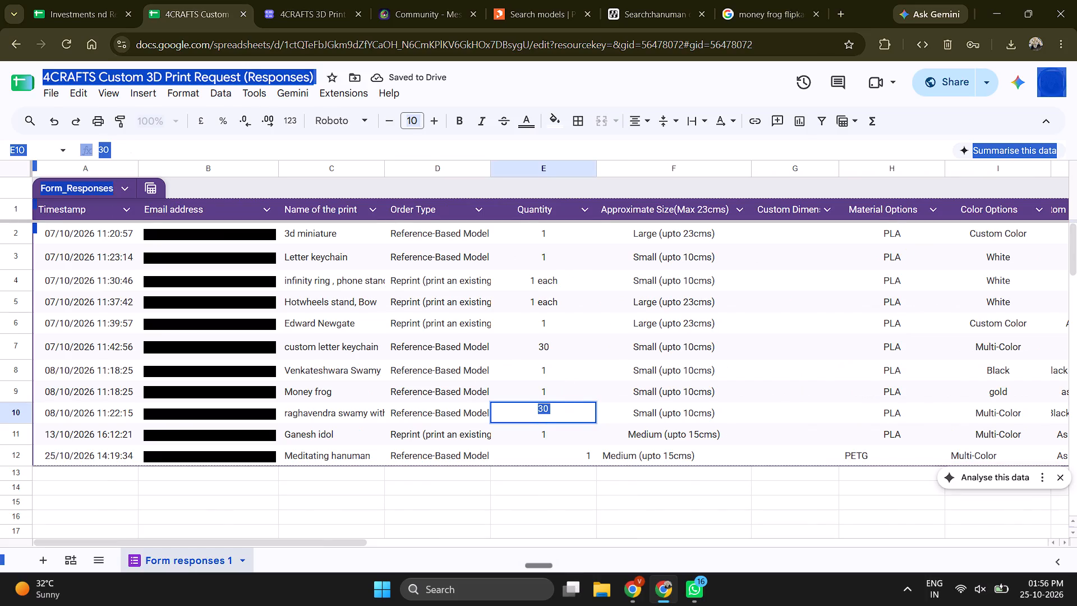
pyautogui.doubleClick(559, 406)
pyautogui.click(559, 406)
pyautogui.press('BackSpace')
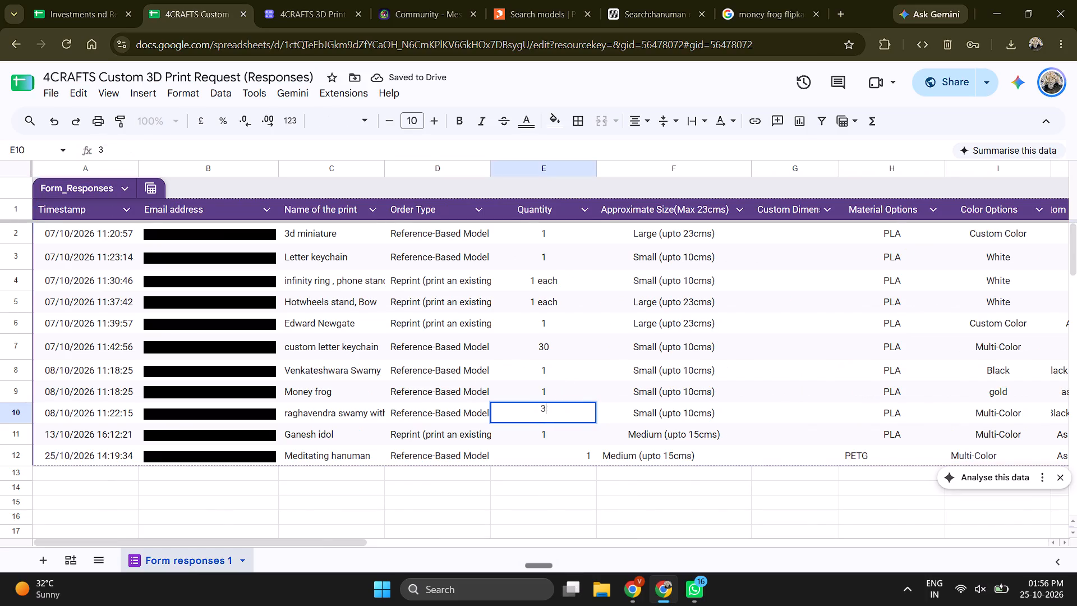
pyautogui.press('BackSpace')
pyautogui.write('10')
pyautogui.hscroll(-9, 598, 424)
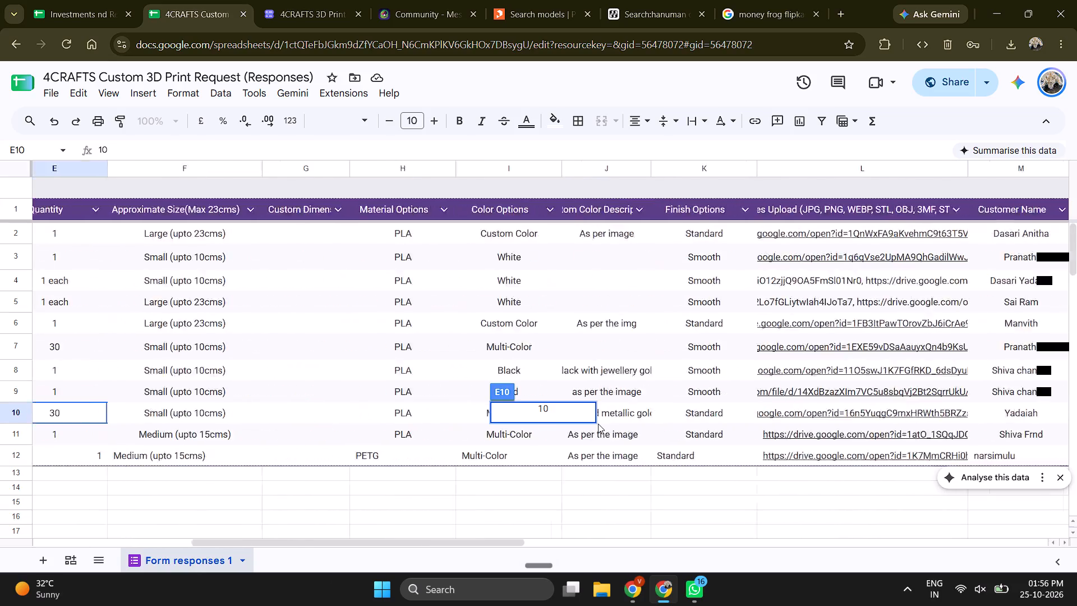
pyautogui.hscroll(-9, 598, 424)
pyautogui.tripleClick(191, 411)
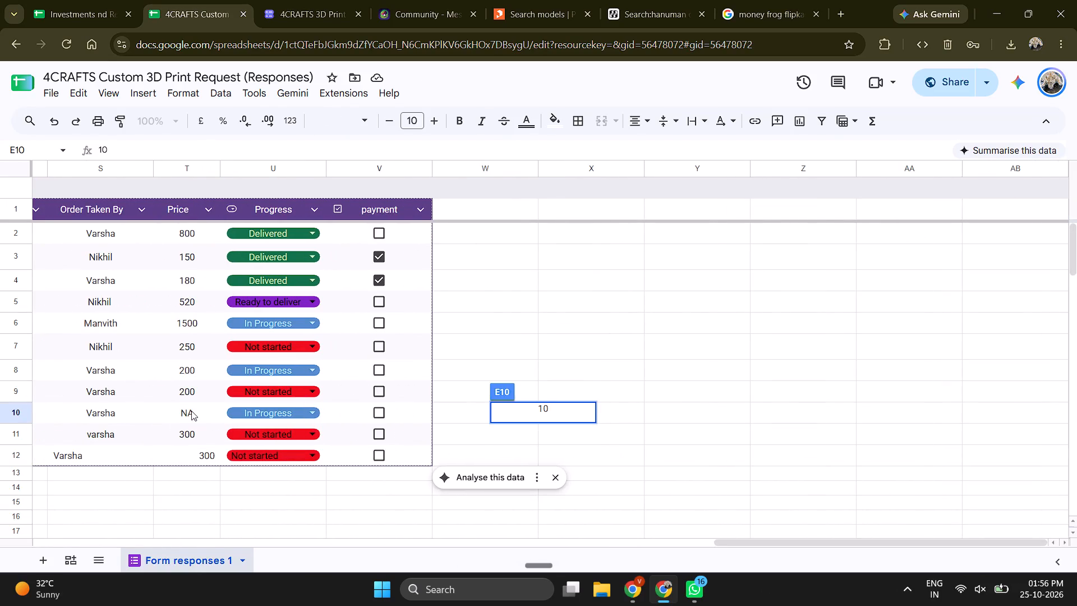
pyautogui.write('1000')
pyautogui.click(623, 406)
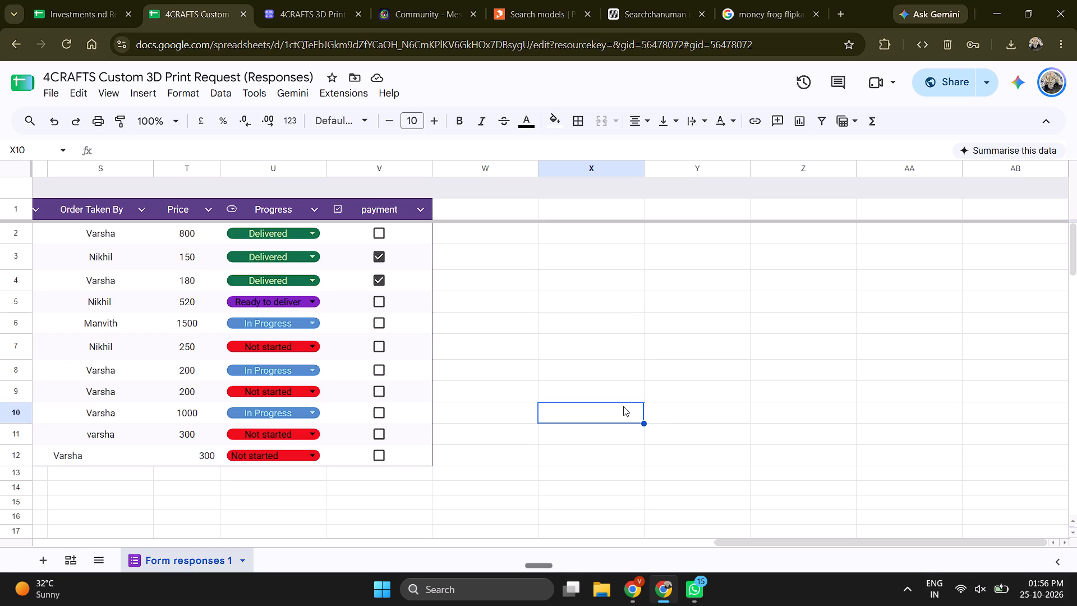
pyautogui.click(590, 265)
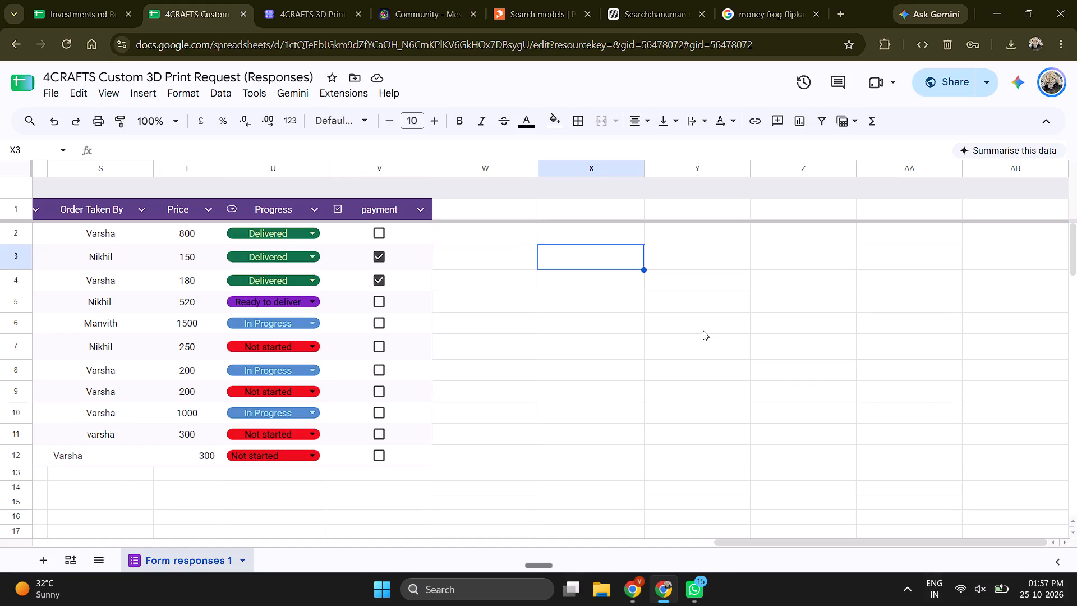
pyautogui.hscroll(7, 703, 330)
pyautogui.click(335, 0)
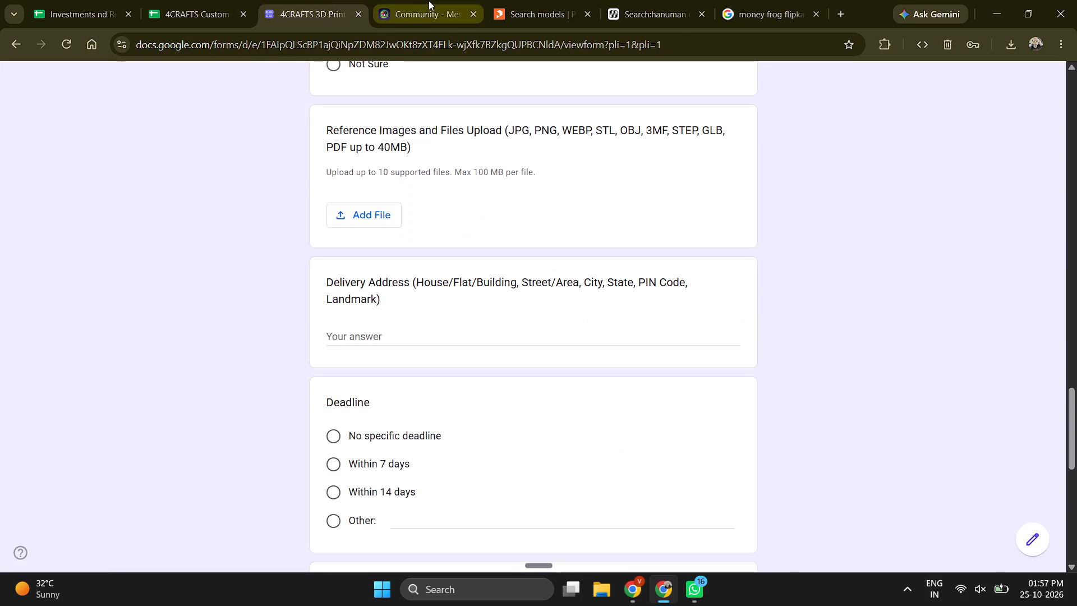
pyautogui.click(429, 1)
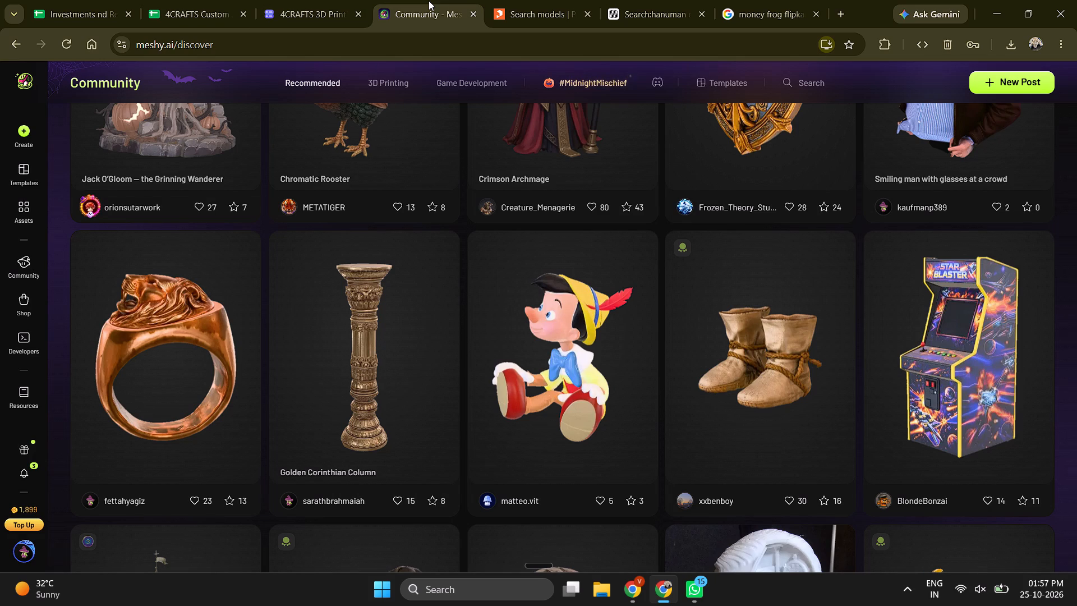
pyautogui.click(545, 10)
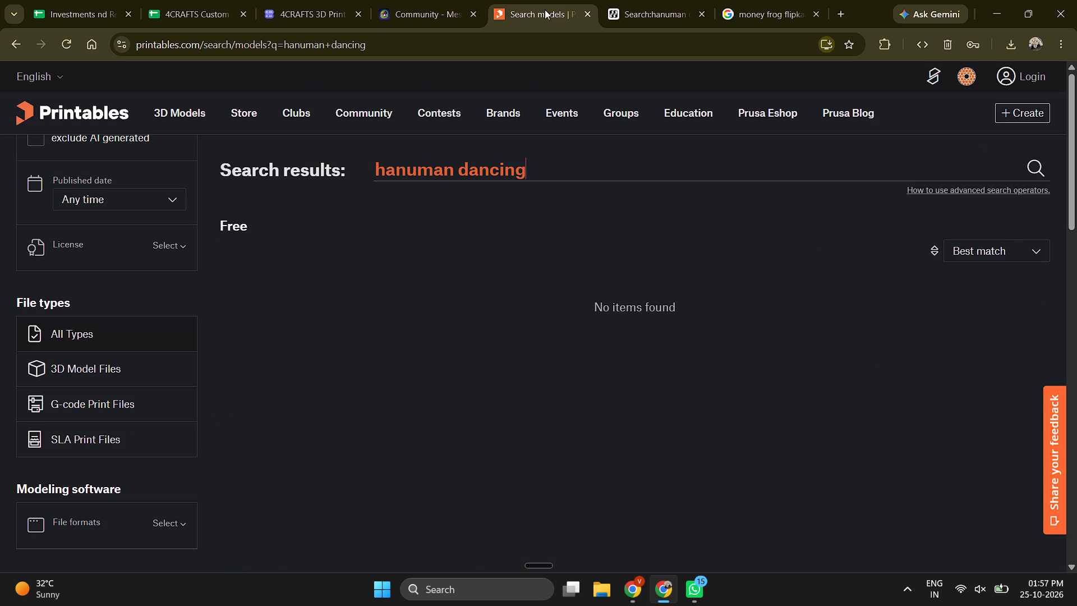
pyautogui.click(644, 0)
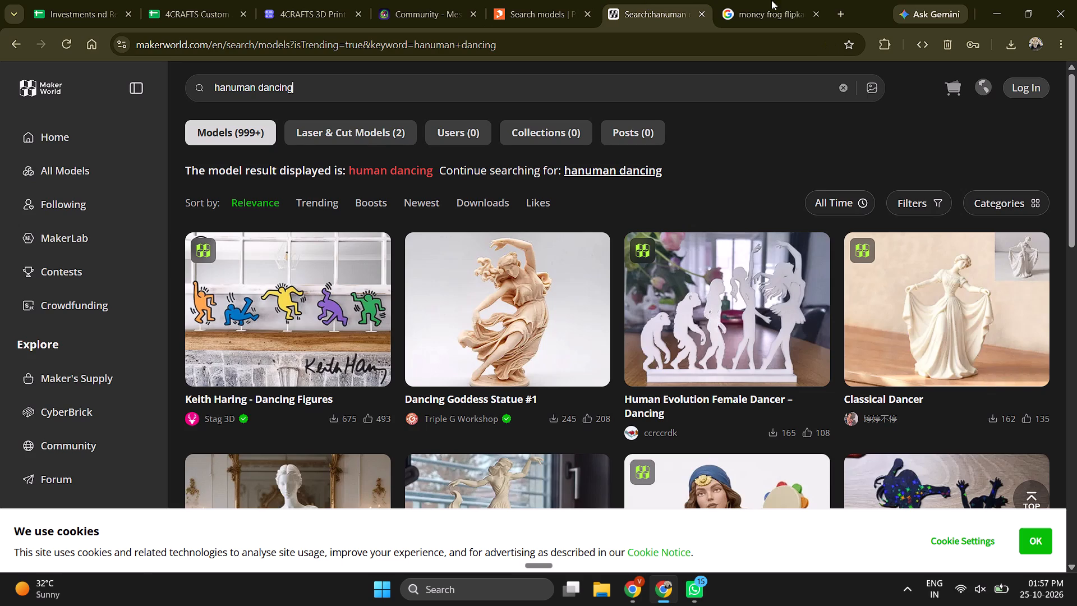
# Clear the money frog flipkart query from the Google Images search to start a new search.
pyautogui.click(793, 0)
pyautogui.tripleClick(408, 105)
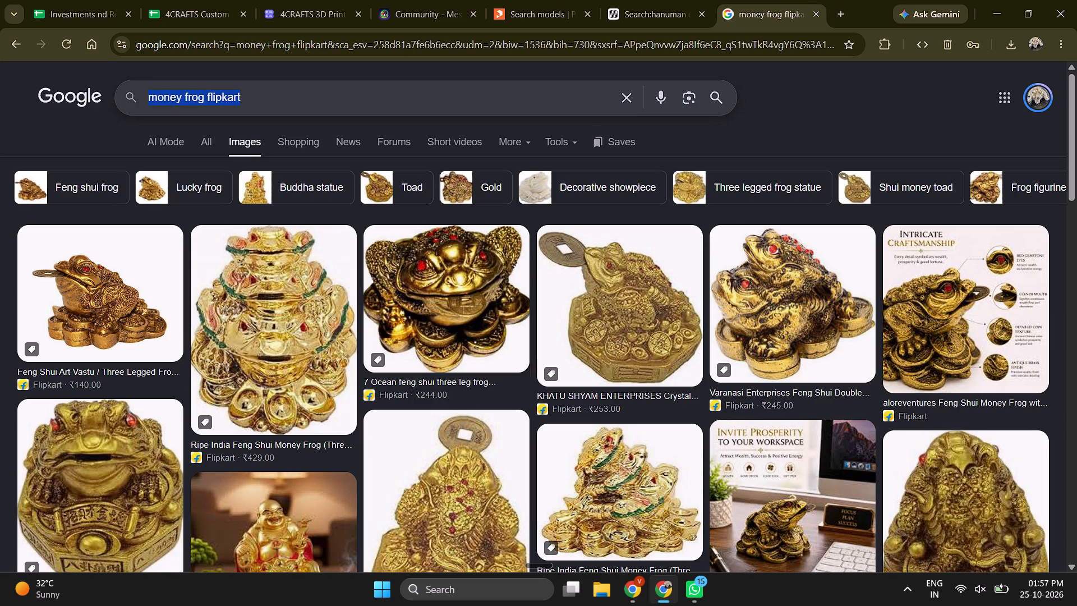
pyautogui.press('BackSpace')
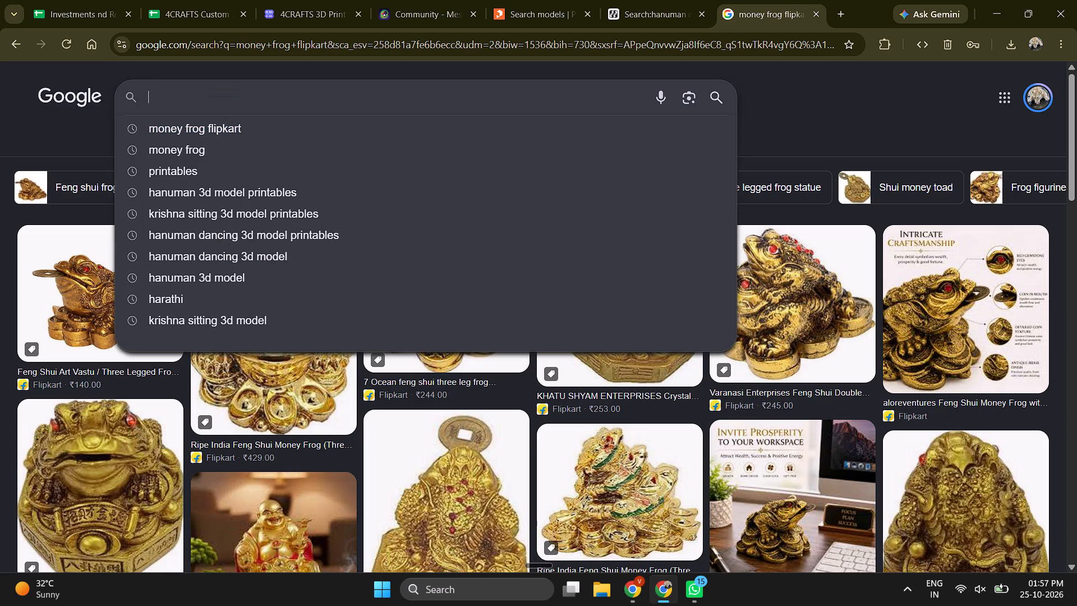